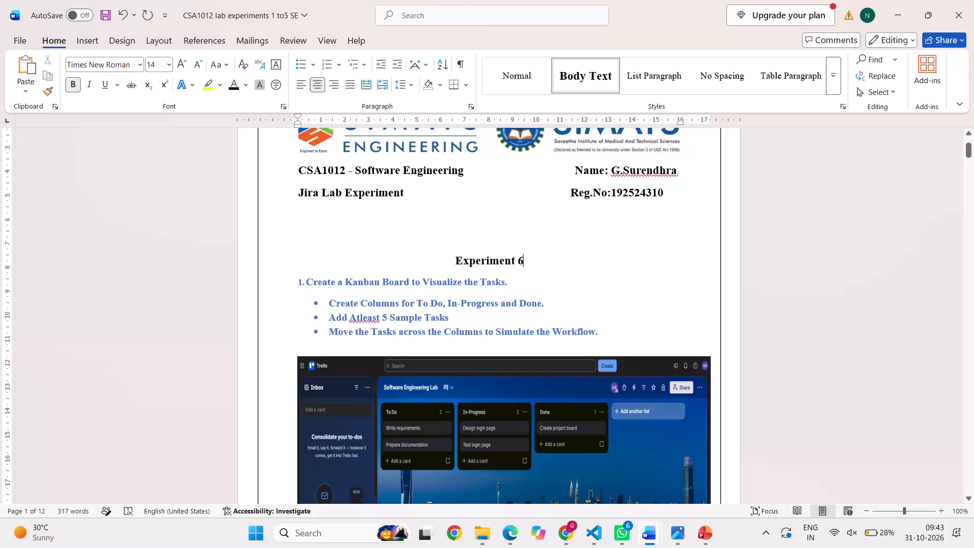
# Replace the Kanban board task text under the Experiment 6 heading with the copied task descriptions for experiments 6 to 10.
pyautogui.moveTo(297, 281); pyautogui.dragTo(601, 332)
pyautogui.hotkey('ctrl', 'v')
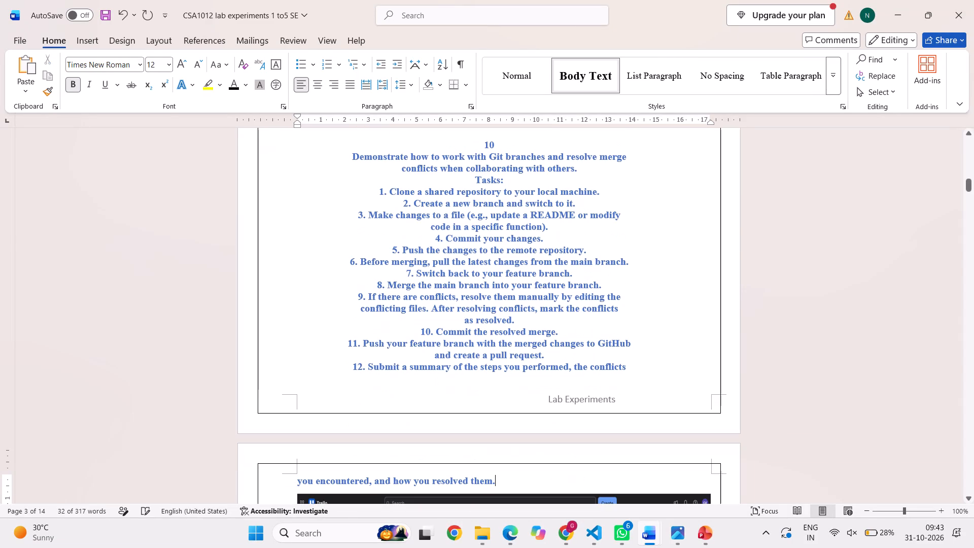
# Left-align the Experiment 6 task description, from "Link Jira tasks with Confluence" through "the progress bar.".
pyautogui.scroll(2, 522, 272)
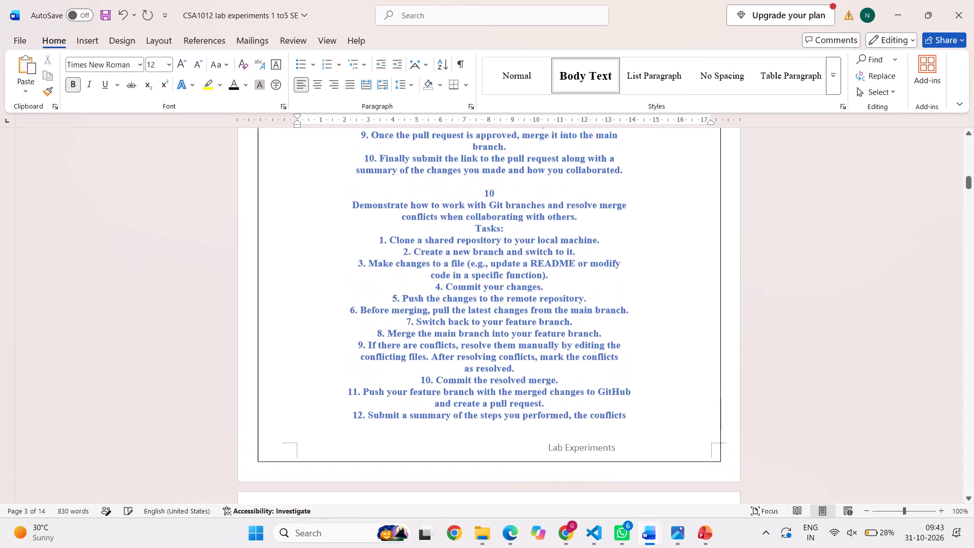
pyautogui.scroll(1, 517, 272)
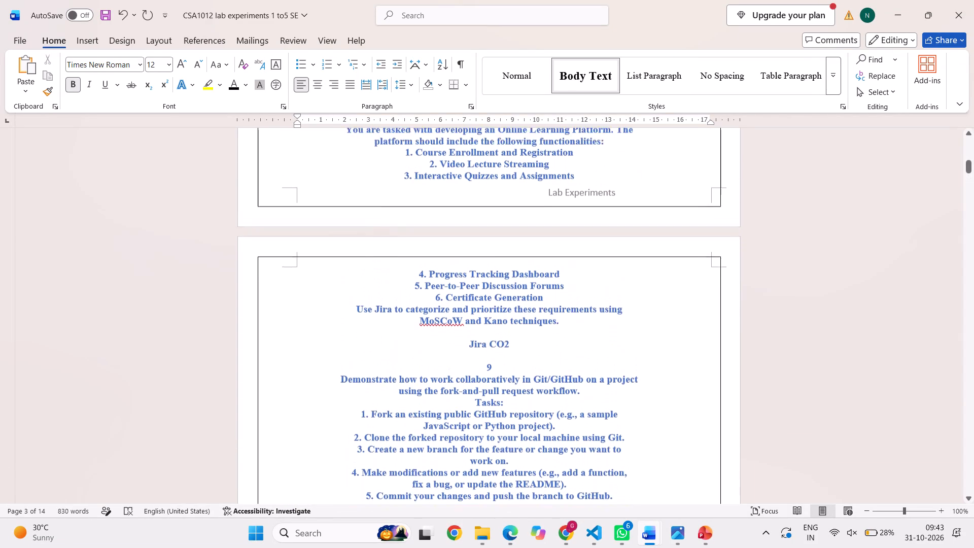
pyautogui.scroll(1, 517, 272)
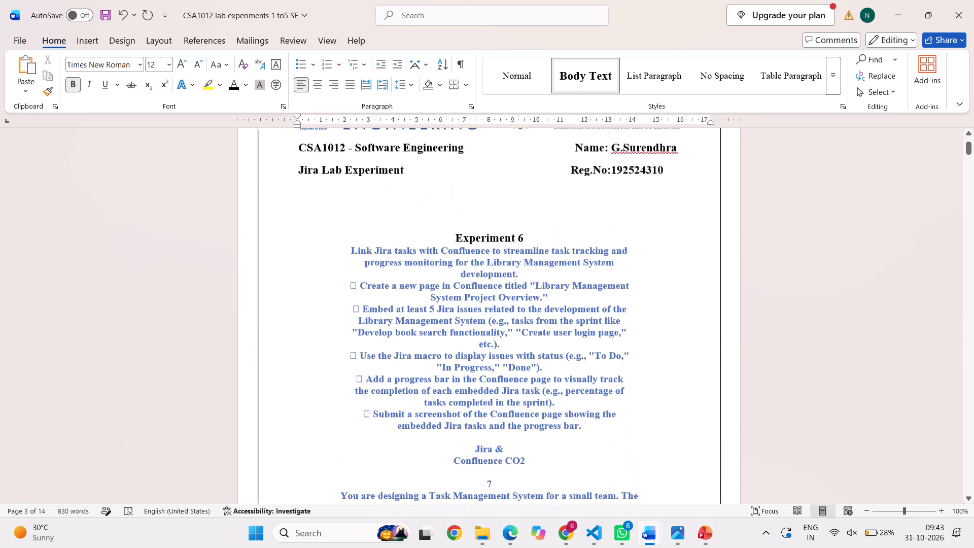
pyautogui.scroll(1, 517, 272)
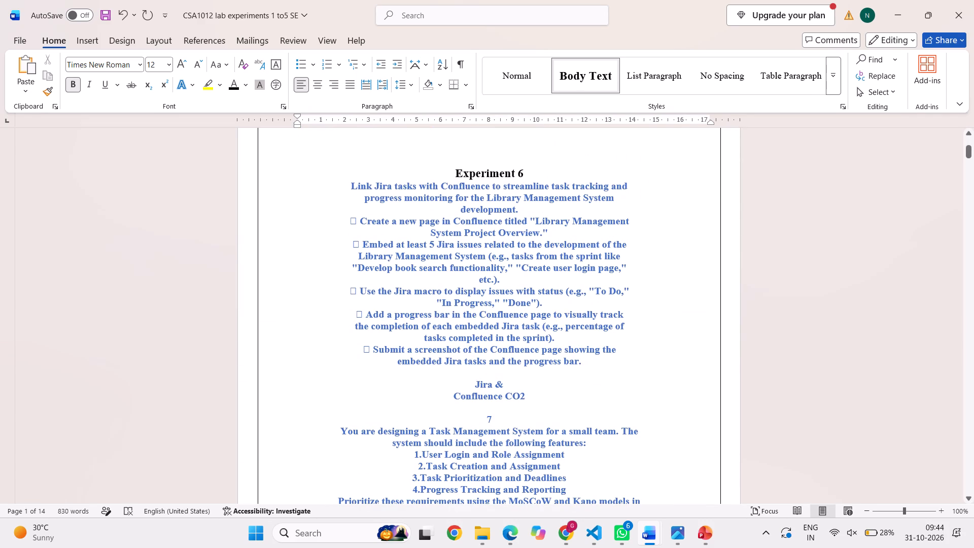
pyautogui.moveTo(349, 182); pyautogui.dragTo(403, 218)
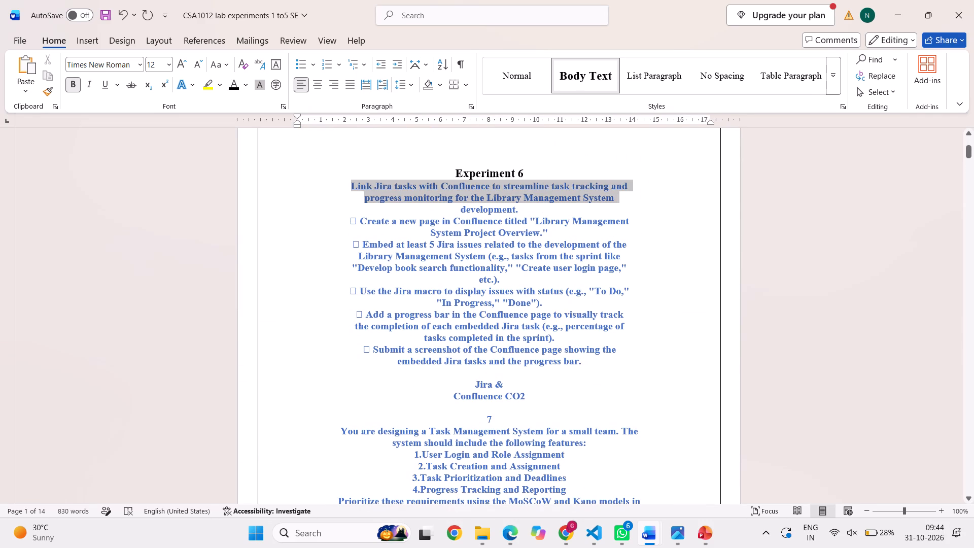
pyautogui.moveTo(403, 218); pyautogui.dragTo(608, 361)
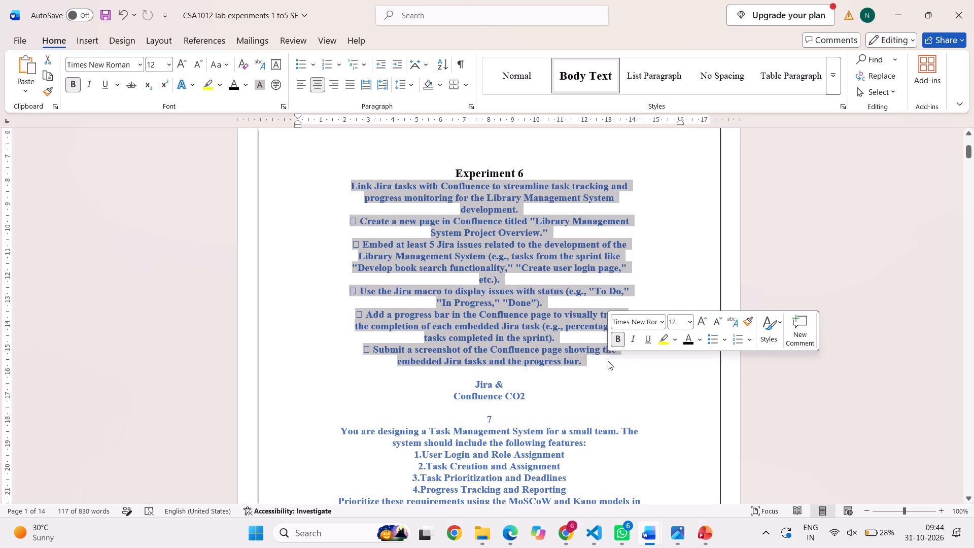
pyautogui.click(300, 87)
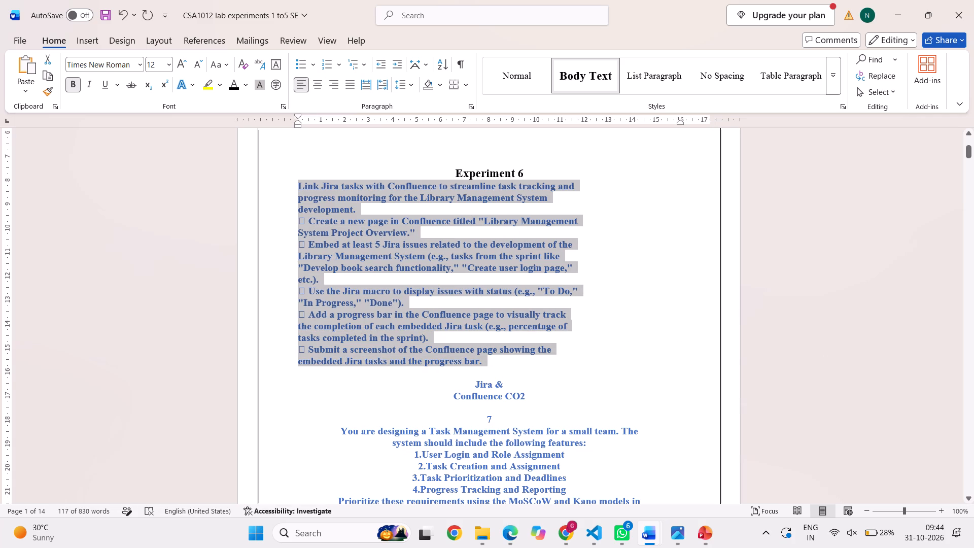
pyautogui.click(314, 140)
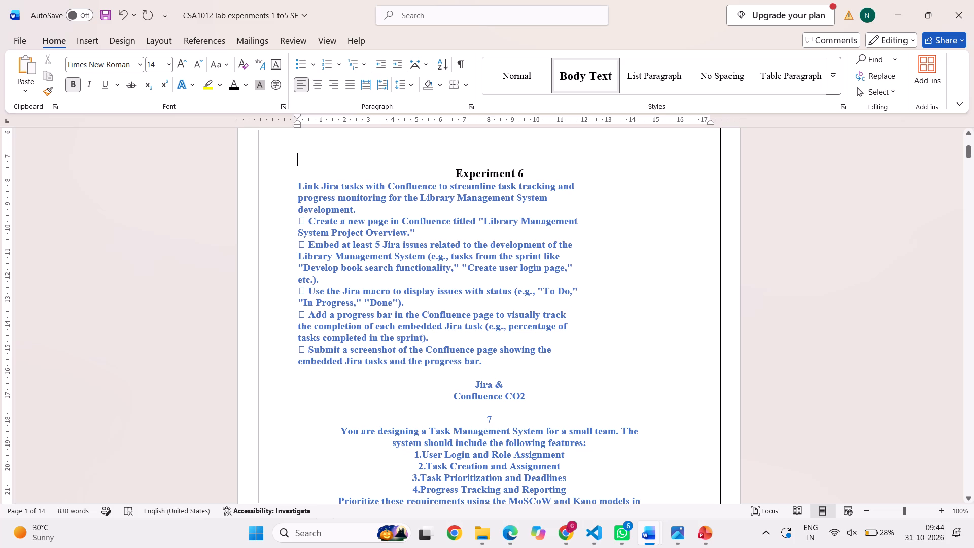
# Add one blank line below the Experiment 6 heading and three blank lines after its task description.
pyautogui.click(481, 361)
pyautogui.press('Return')
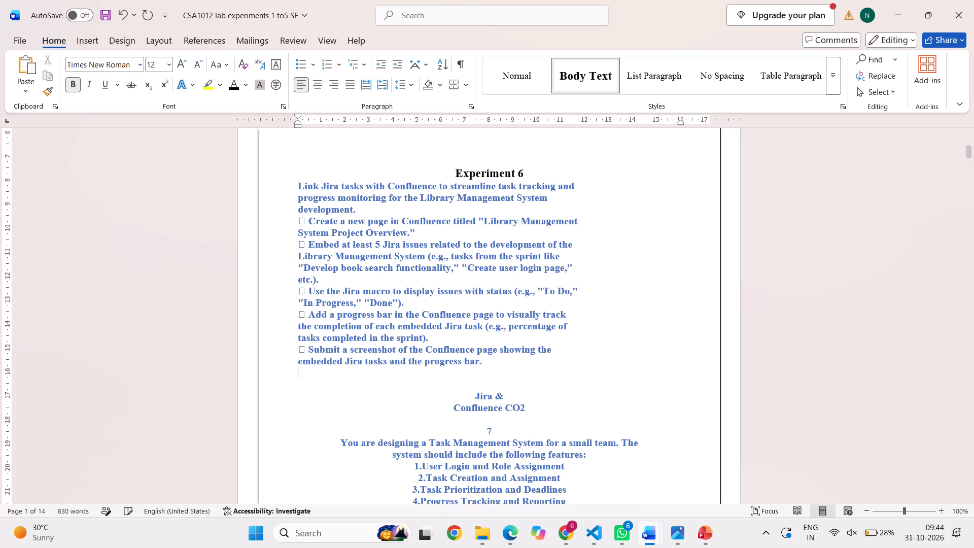
pyautogui.press('Return')
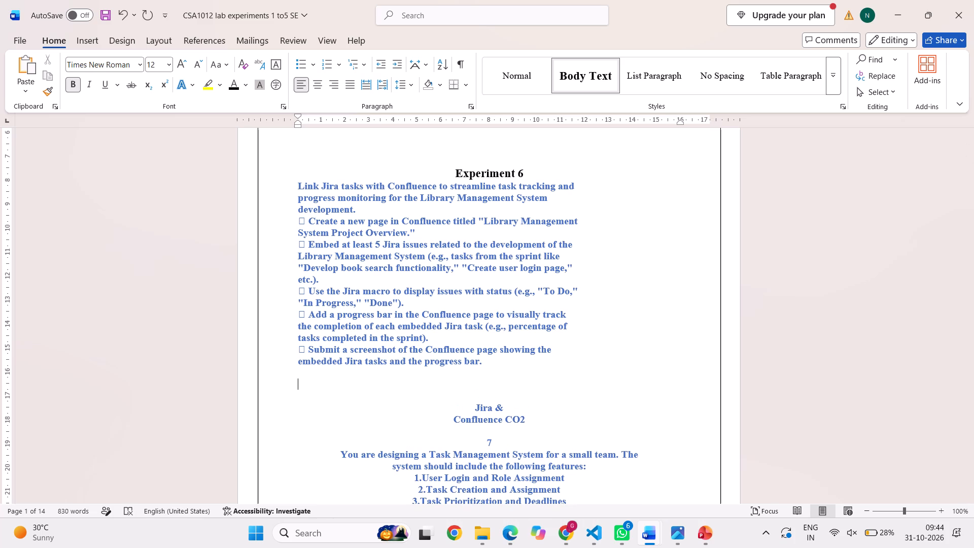
pyautogui.click(529, 171)
pyautogui.press('Return')
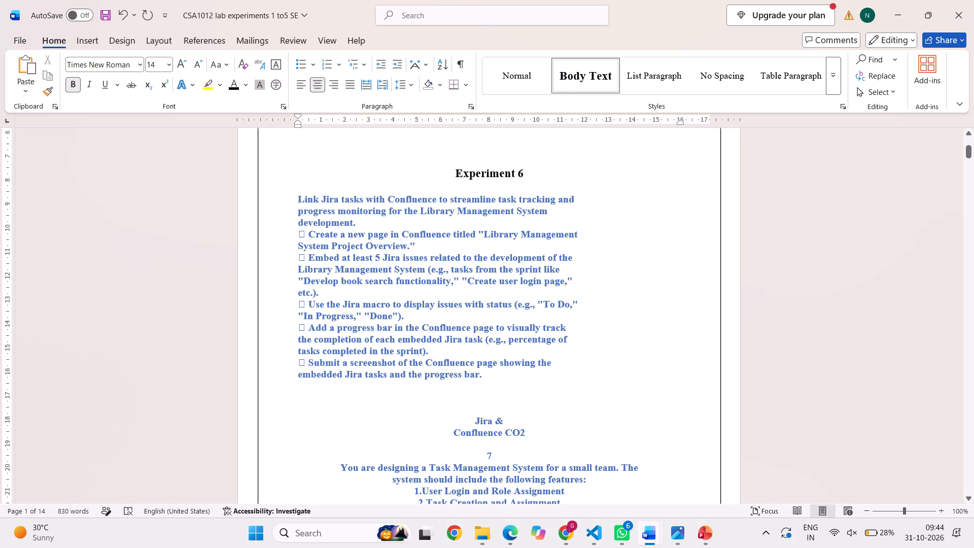
pyautogui.click(481, 376)
pyautogui.press('Return')
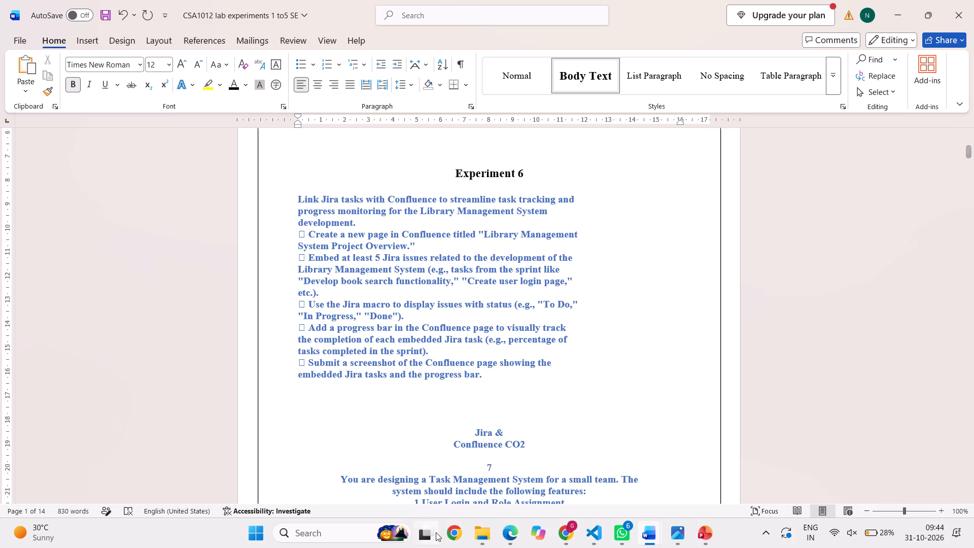
pyautogui.click(480, 479)
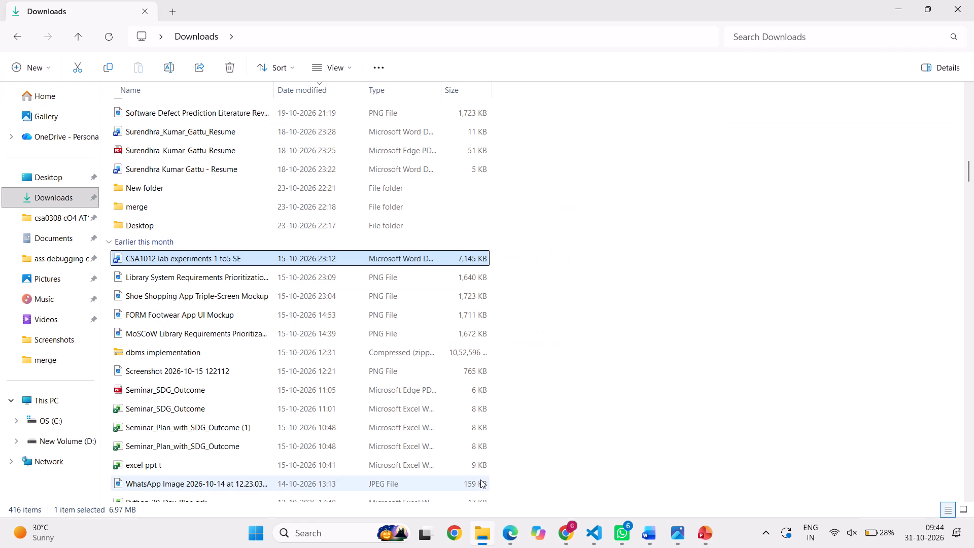
pyautogui.click(55, 337)
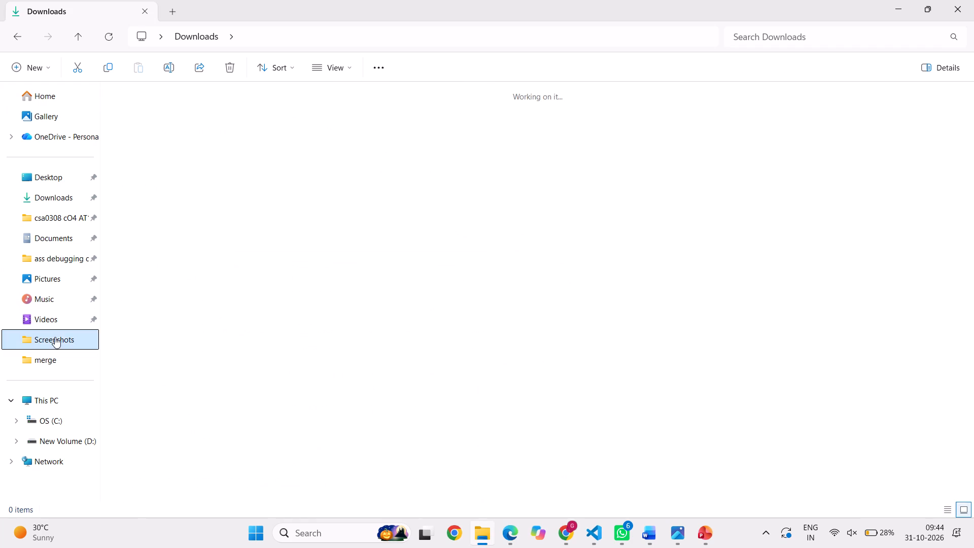
pyautogui.scroll(-7, 713, 385)
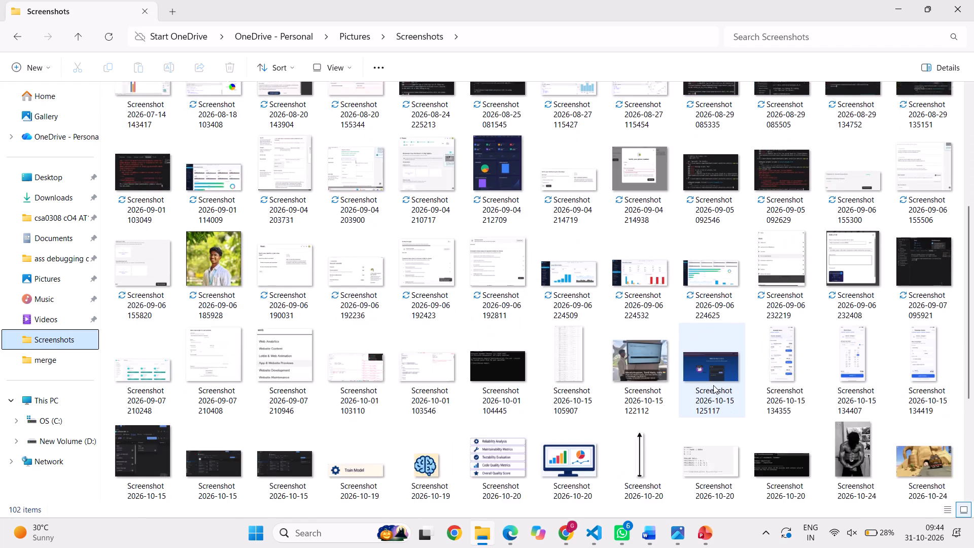
pyautogui.scroll(-7, 713, 385)
pyautogui.scroll(-4, 650, 434)
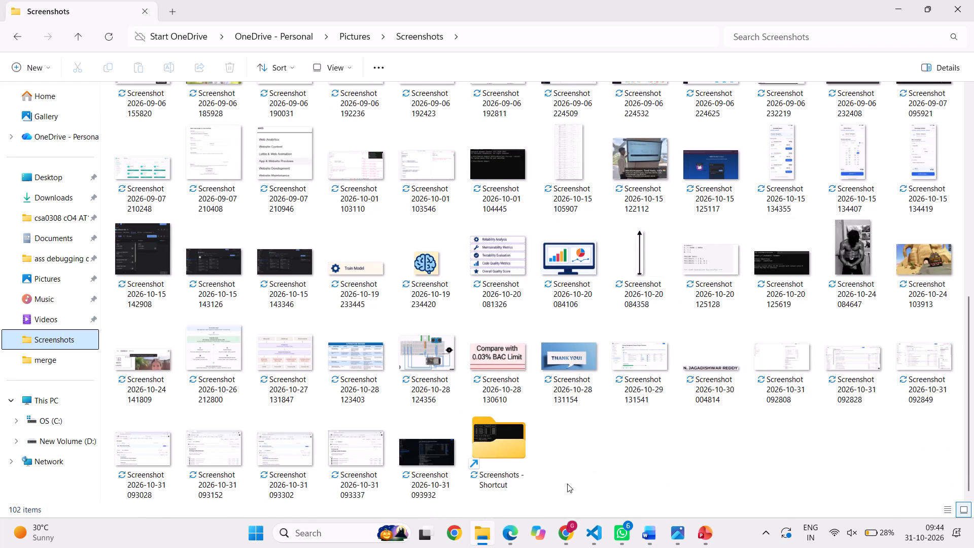
pyautogui.click(483, 532)
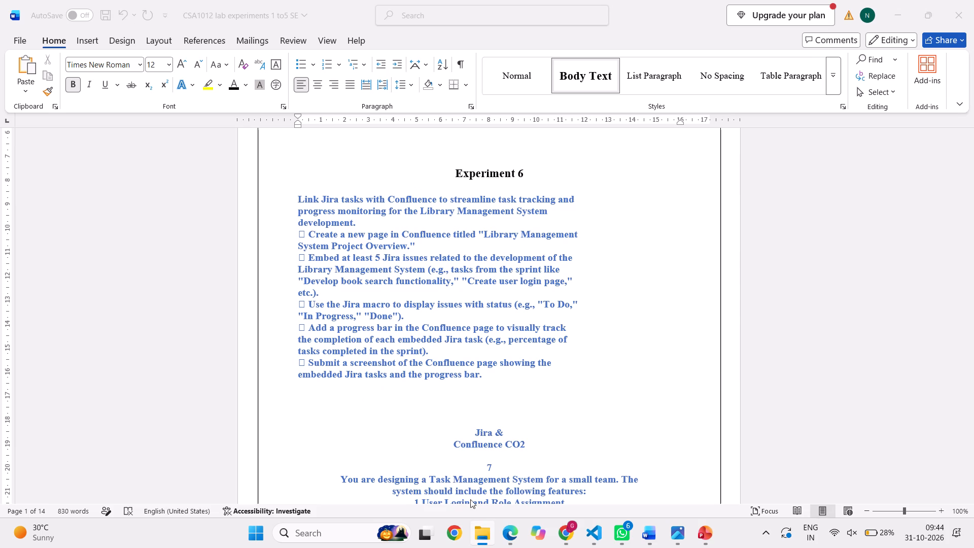
pyautogui.click(483, 531)
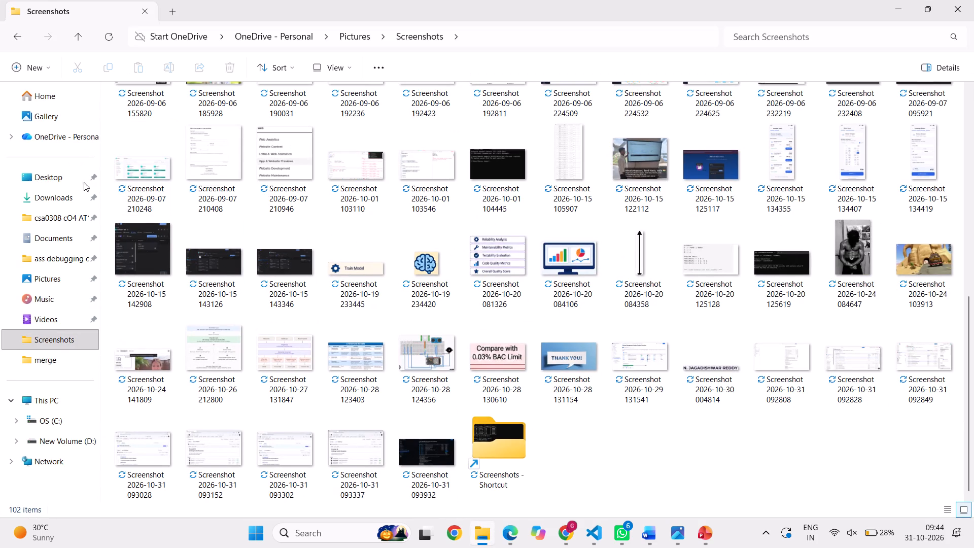
pyautogui.click(63, 195)
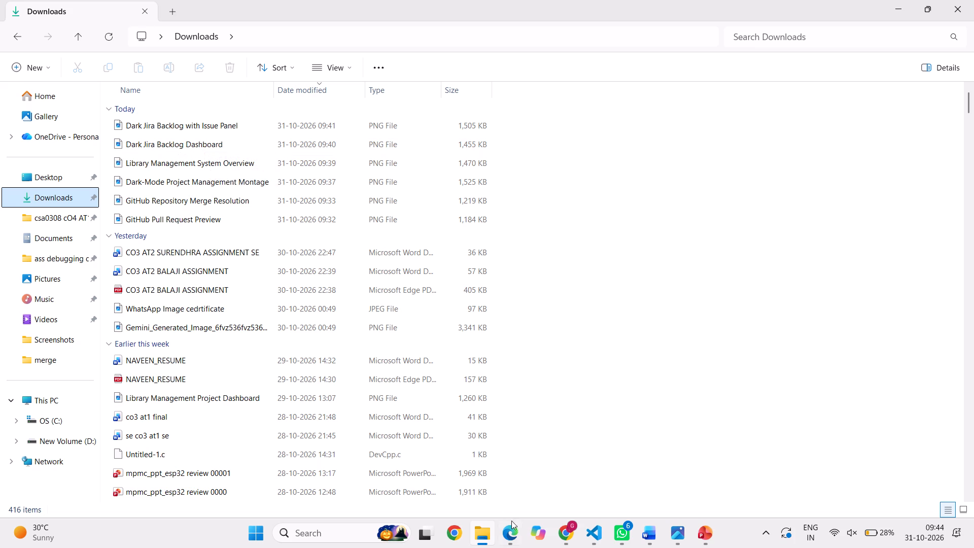
pyautogui.click(469, 460)
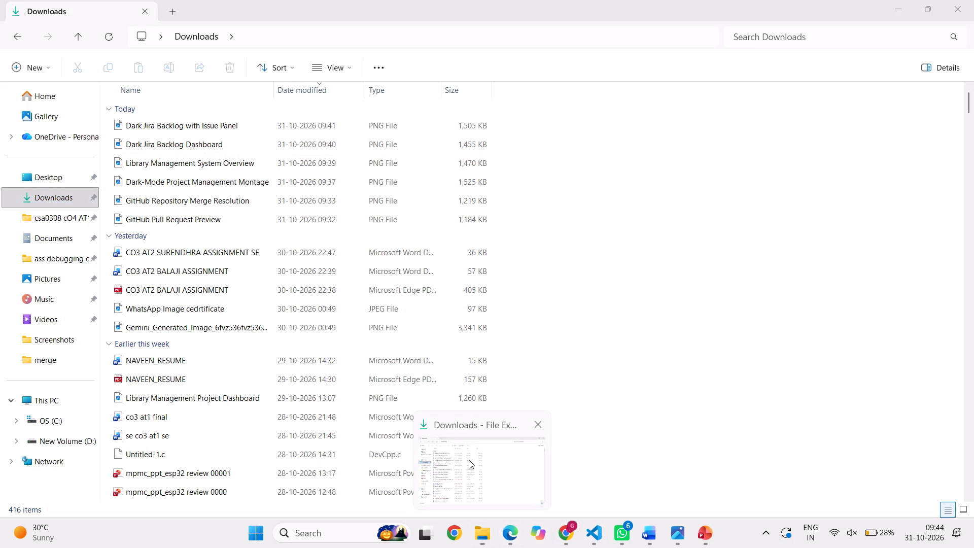
pyautogui.click(66, 338)
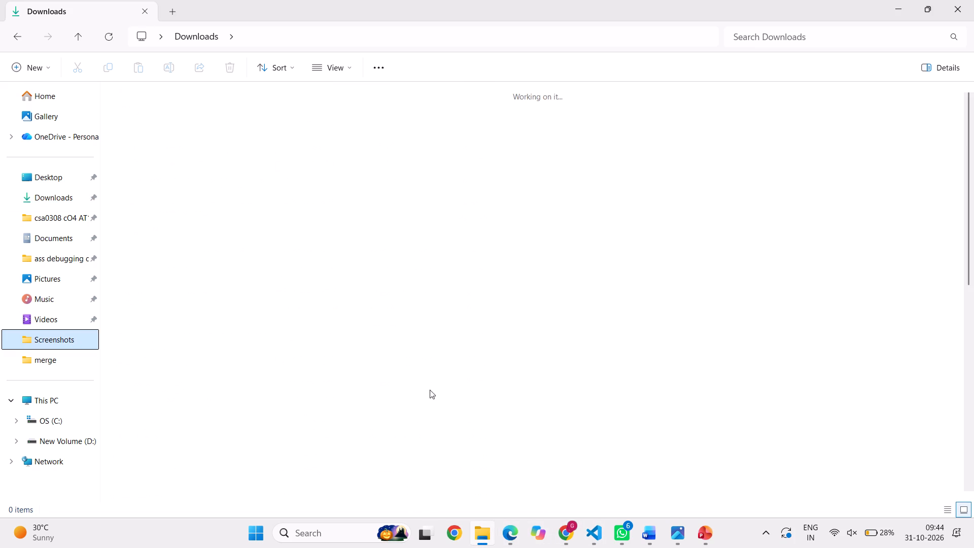
pyautogui.scroll(-11, 464, 467)
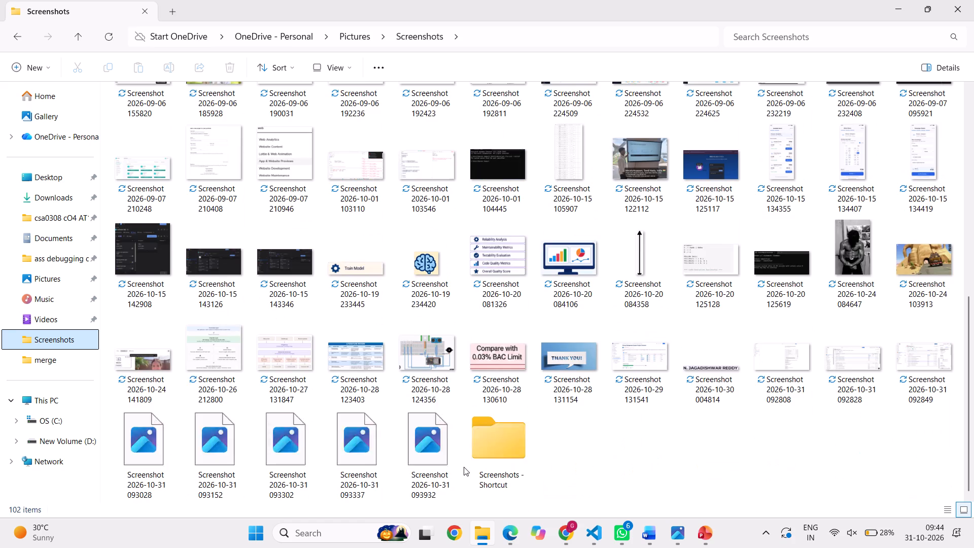
pyautogui.doubleClick(418, 450)
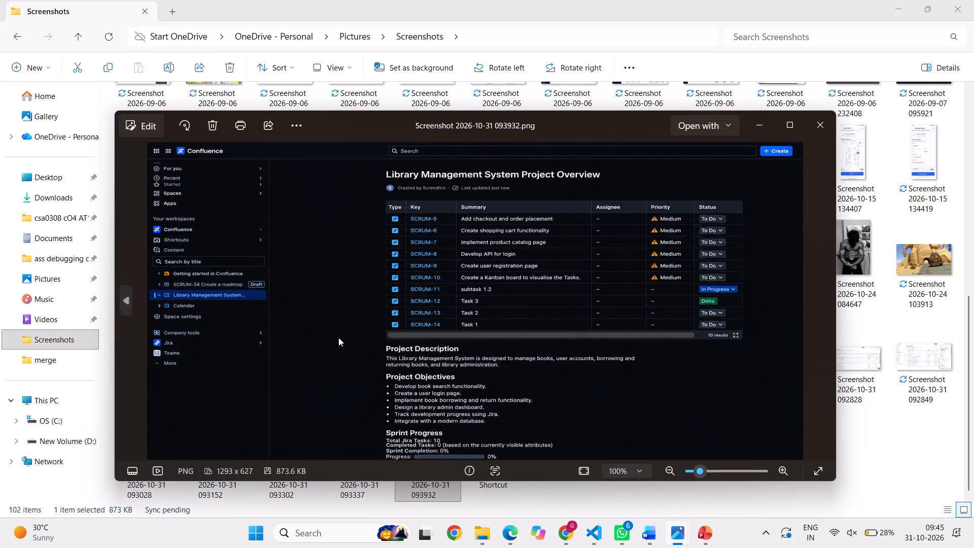
pyautogui.click(291, 122)
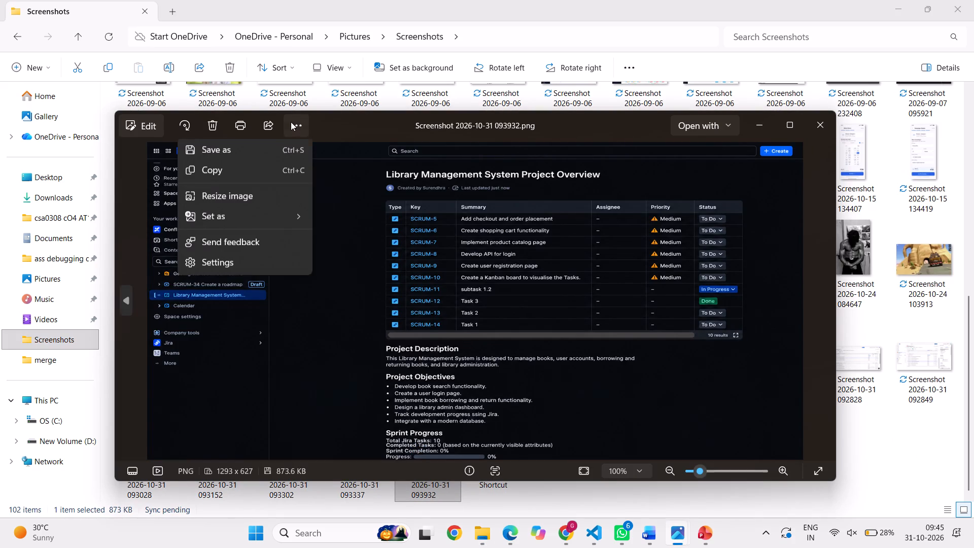
pyautogui.click(234, 174)
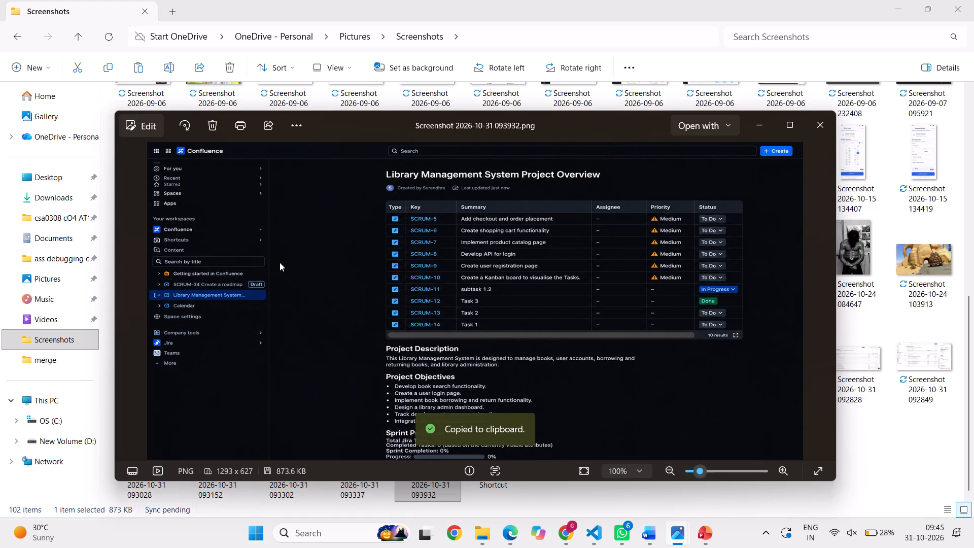
# Switch to the CSA1012 lab experiments document in Word and paste the copied Confluence screenshot below the Experiment 6 task description.
pyautogui.hotkey('alt', 'Tab')
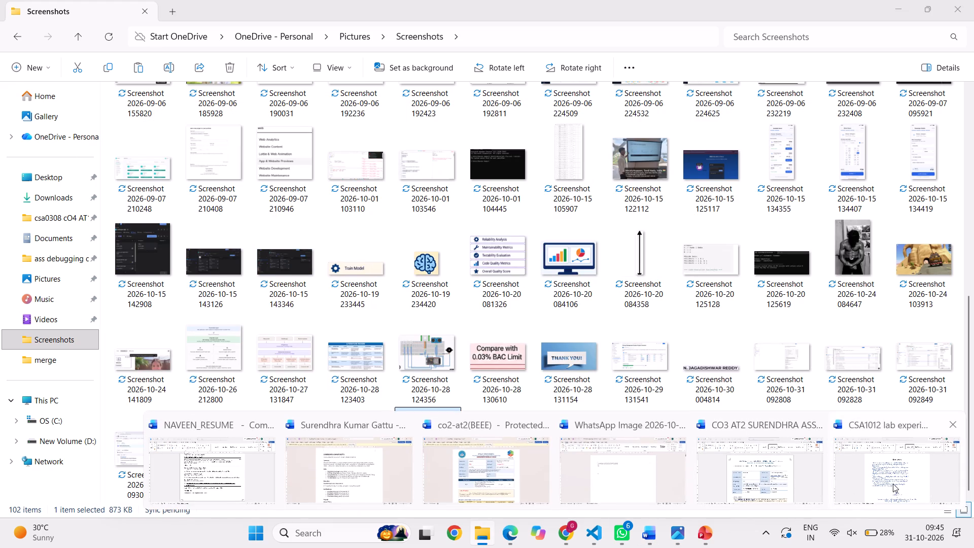
pyautogui.click(893, 484)
pyautogui.hotkey('ctrl', 'v')
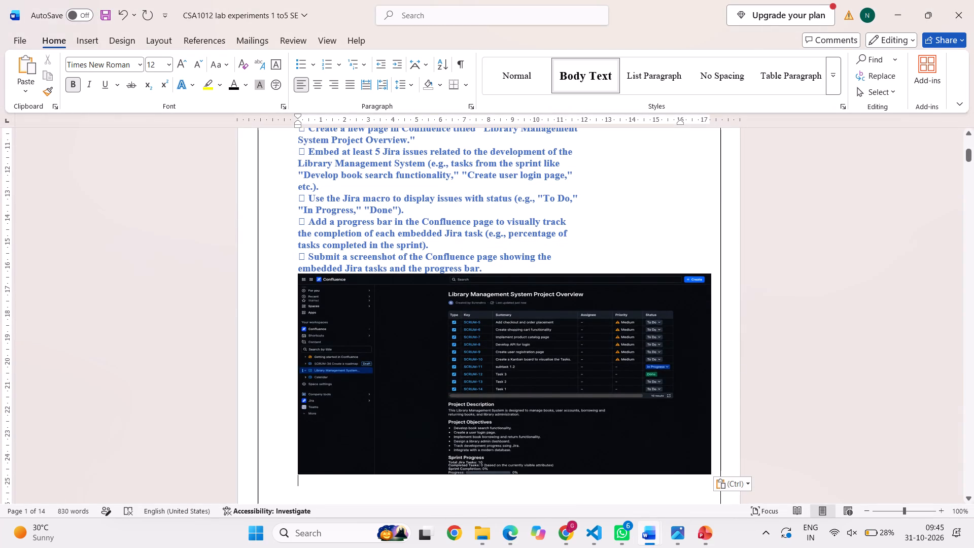
# Join the first two lines of the Experiment 6 description, leaving a space between "tracking and" and "progress monitoring".
pyautogui.scroll(1, 491, 267)
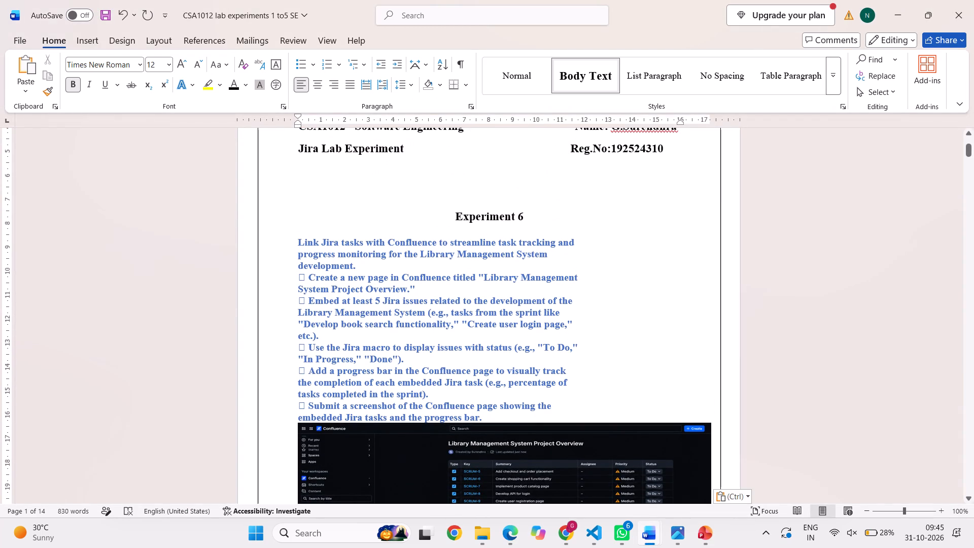
pyautogui.click(576, 243)
pyautogui.click(298, 255)
pyautogui.press('BackSpace')
pyautogui.press('BackSpace')
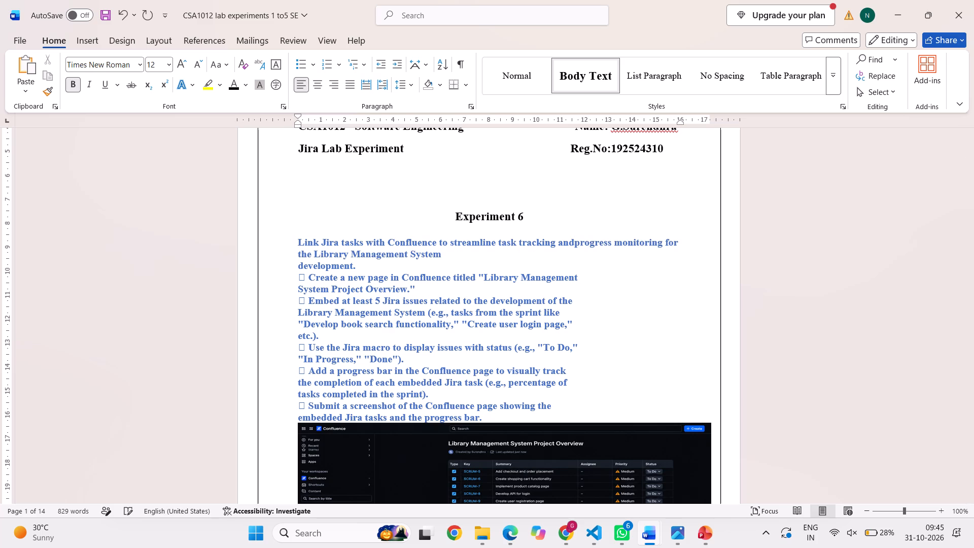
pyautogui.press('space')
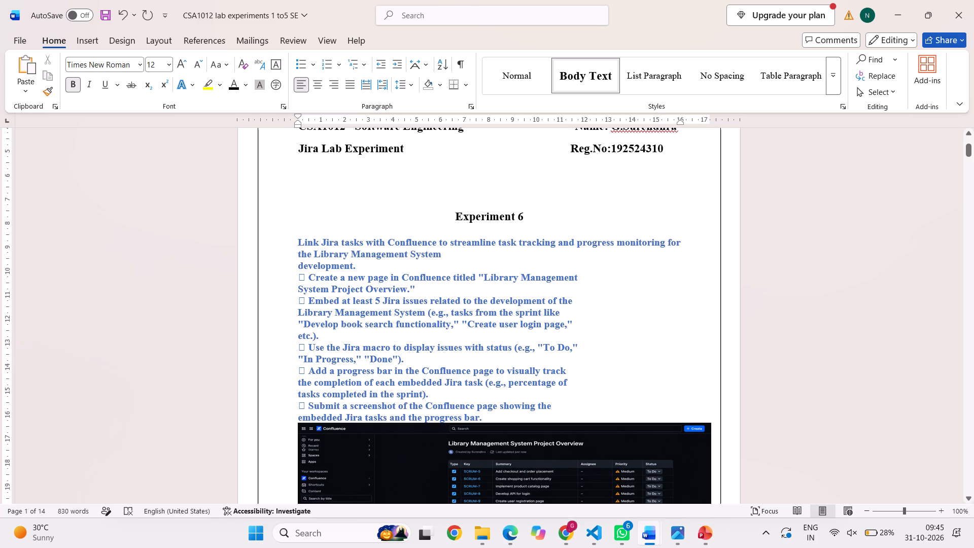
# Join the "development." line to "the Library Management System" in the Experiment 6 description, leaving a space between them.
pyautogui.click(296, 266)
pyautogui.press('BackSpace')
pyautogui.press('BackSpace')
pyautogui.press('space')
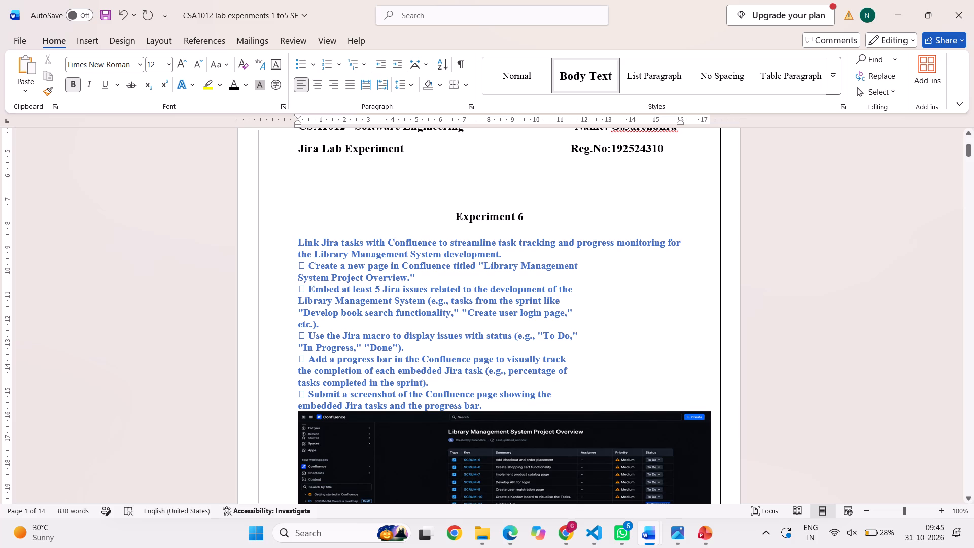
# Join "System Project Overview" to "Library Management" in the new Confluence page bullet, separated by a space.
pyautogui.click(298, 277)
pyautogui.press('Return')
pyautogui.press('BackSpace')
pyautogui.press('BackSpace')
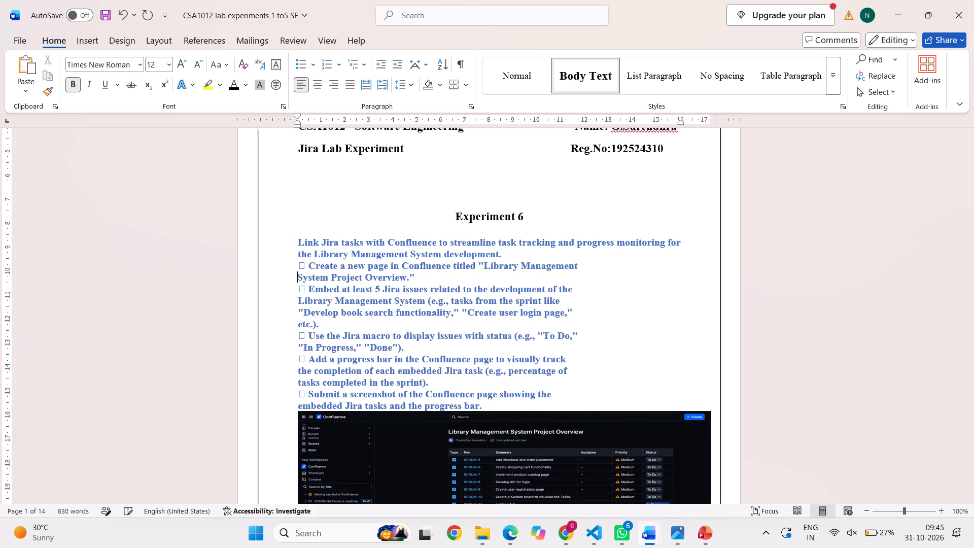
pyautogui.press('BackSpace')
pyautogui.press('space')
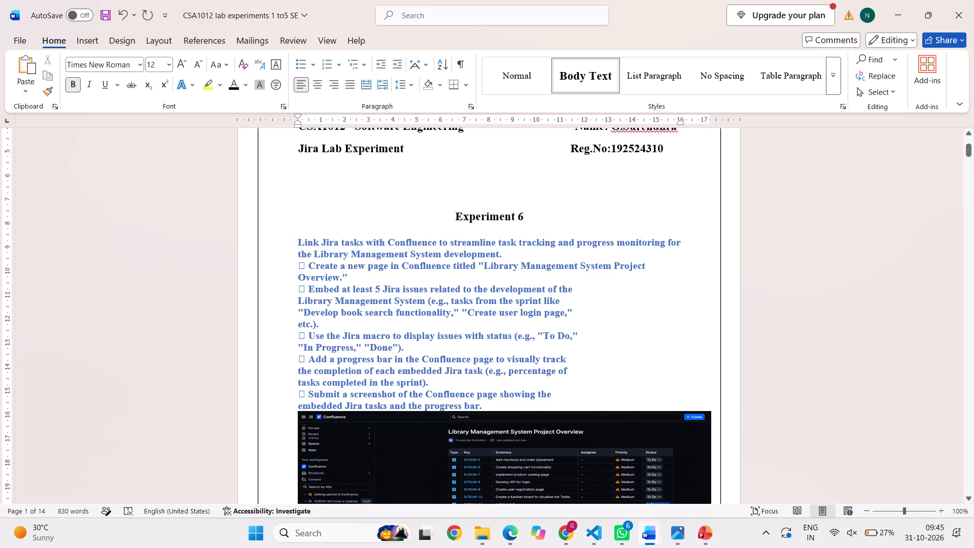
# Join the "Library Management System (e.g.," line to "development of the" in the embed-issues bullet, separated by a space.
pyautogui.press('Down')
pyautogui.press('Down')
pyautogui.press('Down')
pyautogui.press('Down')
pyautogui.hotkey('shift', 'Up')
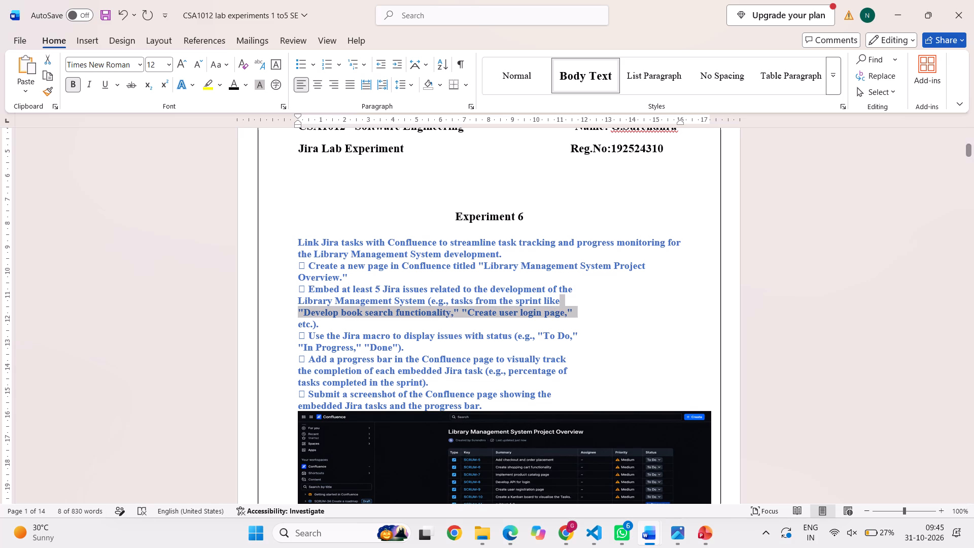
pyautogui.press('Up')
pyautogui.press('Down')
pyautogui.press('Left')
pyautogui.press('Left')
pyautogui.press('Left')
pyautogui.press('Left')
pyautogui.press('Left')
pyautogui.press('Left')
pyautogui.press('Left')
pyautogui.press('Left')
pyautogui.press('Left')
pyautogui.press('Left')
pyautogui.press('Left')
pyautogui.press('Left')
pyautogui.press('Left')
pyautogui.press('Left')
pyautogui.press('Left')
pyautogui.press('Left')
pyautogui.press('Left')
pyautogui.press('Left')
pyautogui.press('Left')
pyautogui.press('Left')
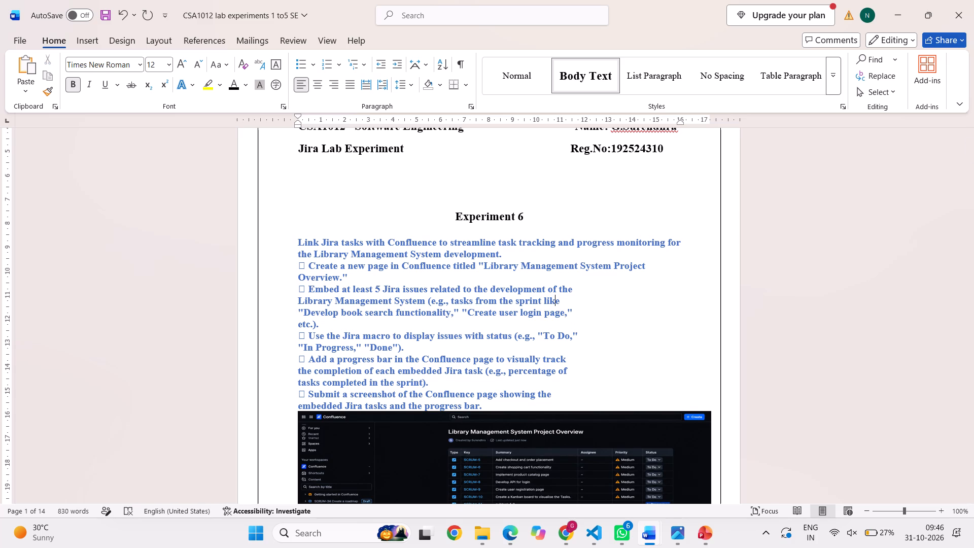
pyautogui.press('Left')
pyautogui.press('Left')
pyautogui.press('Left')
pyautogui.press('Left')
pyautogui.press('Left')
pyautogui.press('Left')
pyautogui.press('Left')
pyautogui.press('Left')
pyautogui.press('Left')
pyautogui.press('Left')
pyautogui.press('Left')
pyautogui.press('BackSpace')
pyautogui.press('BackSpace')
pyautogui.press('space')
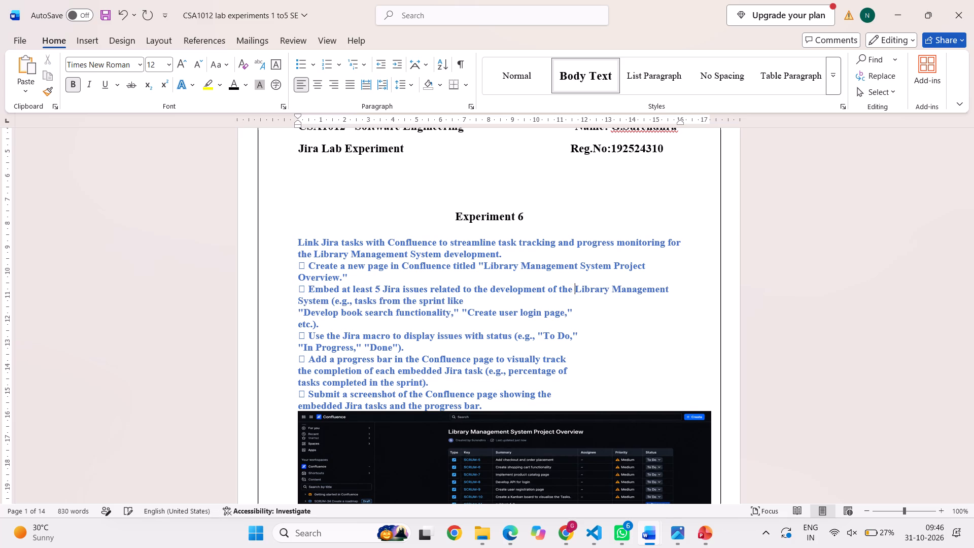
# Join the "Develop book search functionality" line to "tasks from the sprint like", leaving a space between them.
pyautogui.press('Down')
pyautogui.press('Down')
pyautogui.press('Down')
pyautogui.press('Up')
pyautogui.press('Left')
pyautogui.press('Left')
pyautogui.press('Left')
pyautogui.press('Left')
pyautogui.press('Left')
pyautogui.press('Left')
pyautogui.press('Left')
pyautogui.press('Left')
pyautogui.press('Left')
pyautogui.press('Left')
pyautogui.press('Left')
pyautogui.press('Left')
pyautogui.press('Left')
pyautogui.press('Left')
pyautogui.press('Left')
pyautogui.press('Left')
pyautogui.press('Left')
pyautogui.press('Left')
pyautogui.press('Left')
pyautogui.press('Left')
pyautogui.press('Left')
pyautogui.press('Left')
pyautogui.press('Left')
pyautogui.press('Left')
pyautogui.press('Left')
pyautogui.press('Left')
pyautogui.press('Left')
pyautogui.press('Left')
pyautogui.press('Left')
pyautogui.press('Left')
pyautogui.press('BackSpace')
pyautogui.press('BackSpace')
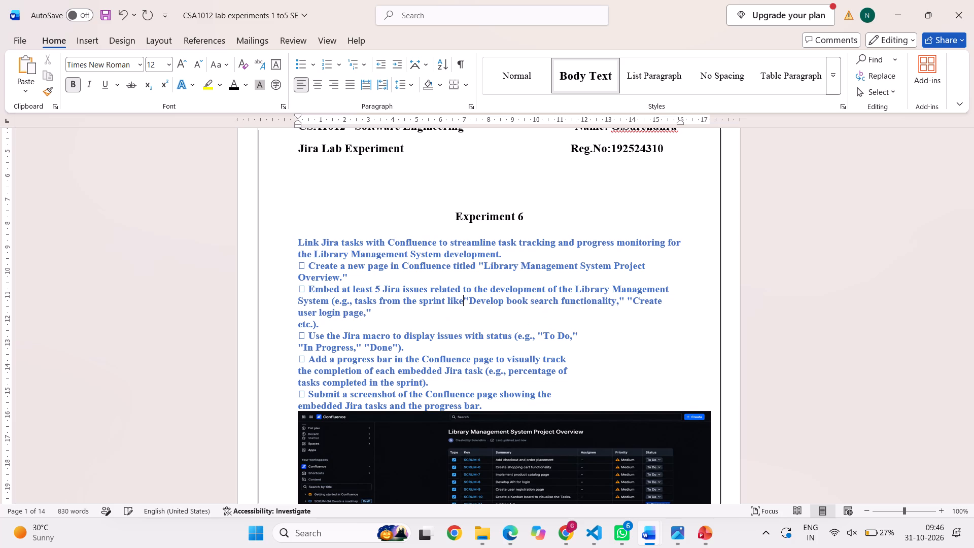
pyautogui.press('space')
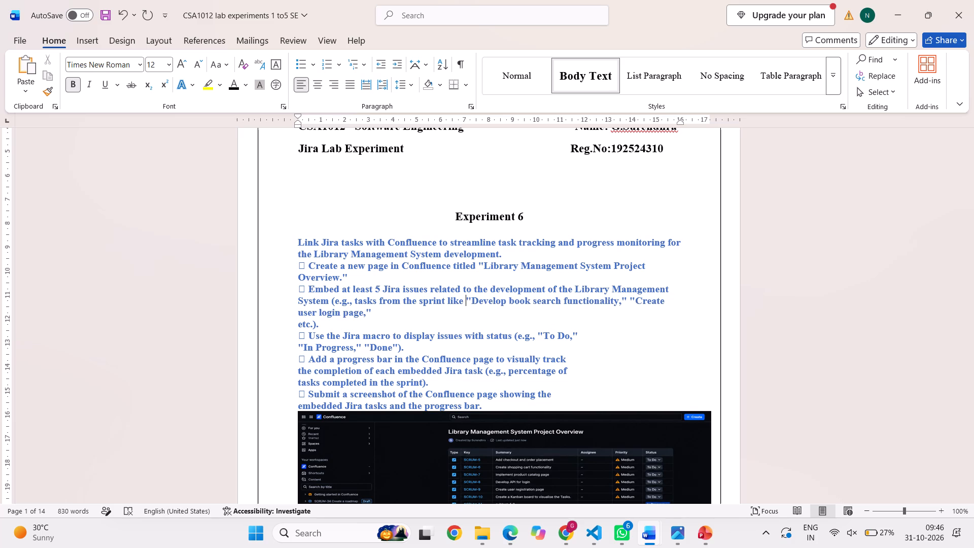
# Join the "etc.)." line directly to "Create user login page," in the embed-issues bullet, without a space.
pyautogui.press('Down')
pyautogui.press('Down')
pyautogui.press('Left')
pyautogui.press('Left')
pyautogui.press('Left')
pyautogui.press('Left')
pyautogui.press('Left')
pyautogui.press('Left')
pyautogui.press('BackSpace')
pyautogui.press('BackSpace')
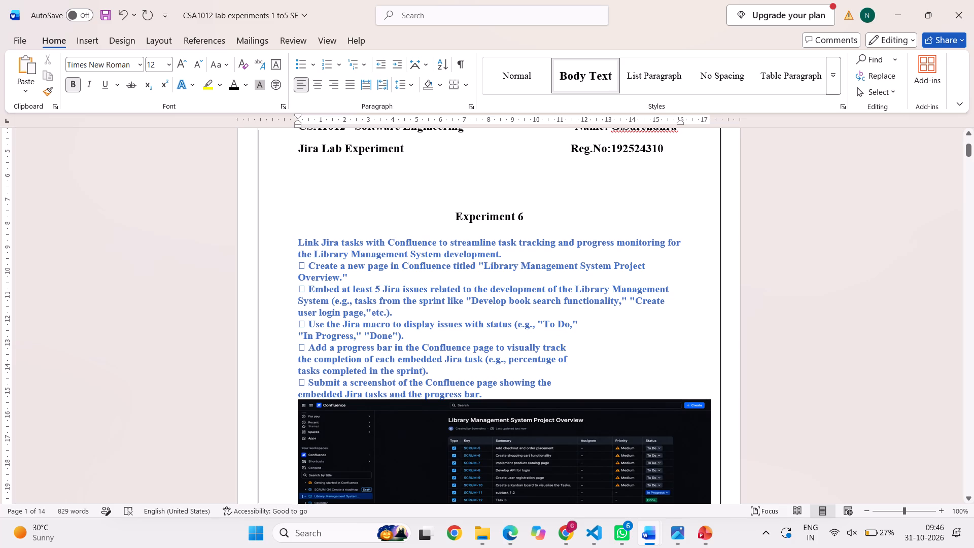
# Join the "In Progress," line to "To Do," in the Jira macro bullet, leaving a space between them.
pyautogui.press('Down')
pyautogui.press('Down')
pyautogui.press('Left')
pyautogui.press('Left')
pyautogui.press('Left')
pyautogui.press('Left')
pyautogui.press('Left')
pyautogui.press('Left')
pyautogui.press('Left')
pyautogui.press('Left')
pyautogui.press('Left')
pyautogui.press('Left')
pyautogui.press('Left')
pyautogui.press('Left')
pyautogui.press('Left')
pyautogui.press('Left')
pyautogui.press('Left')
pyautogui.press('Left')
pyautogui.press('BackSpace')
pyautogui.press('BackSpace')
pyautogui.press('space')
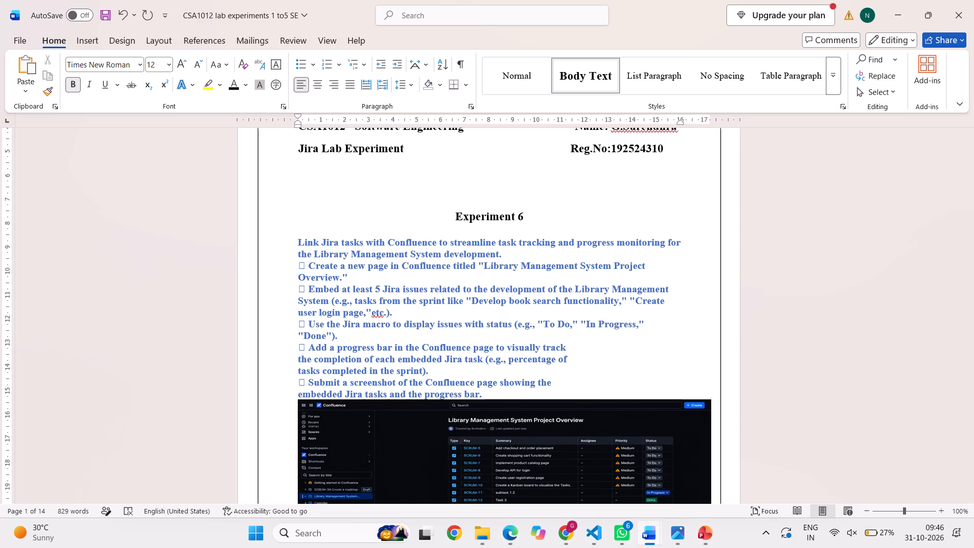
# Delete the space and closing quotation mark after "In Progress," in the Jira macro bullet, so that "Done" follows directly.
pyautogui.press('Down')
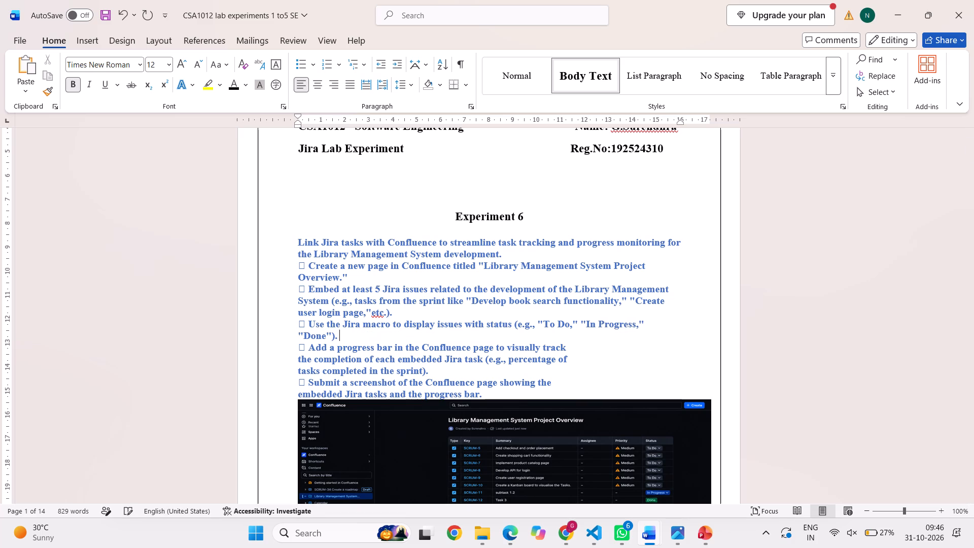
pyautogui.press('Left')
pyautogui.press('Left')
pyautogui.press('Left')
pyautogui.press('Left')
pyautogui.press('Left')
pyautogui.press('Left')
pyautogui.press('Left')
pyautogui.press('Left')
pyautogui.press('BackSpace')
pyautogui.press('BackSpace')
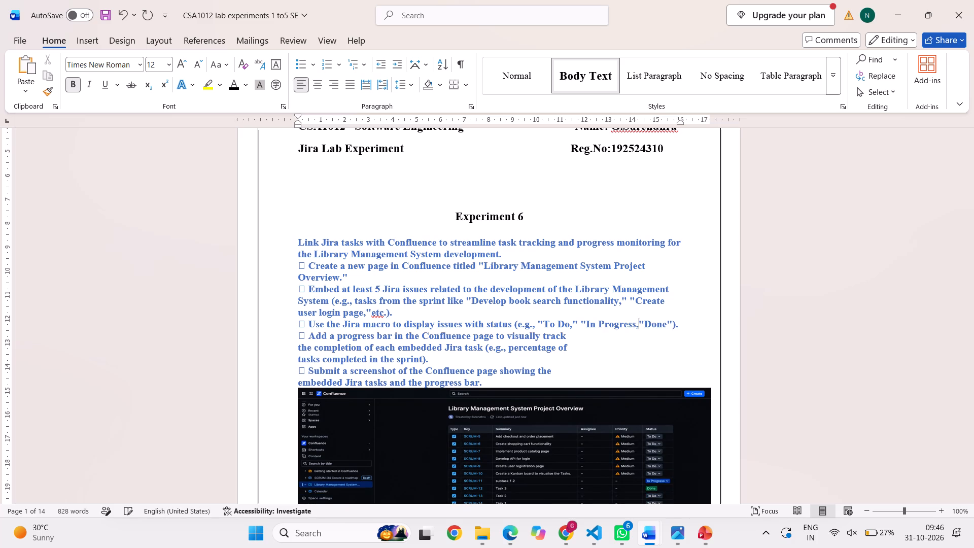
pyautogui.press('space')
pyautogui.press('BackSpace')
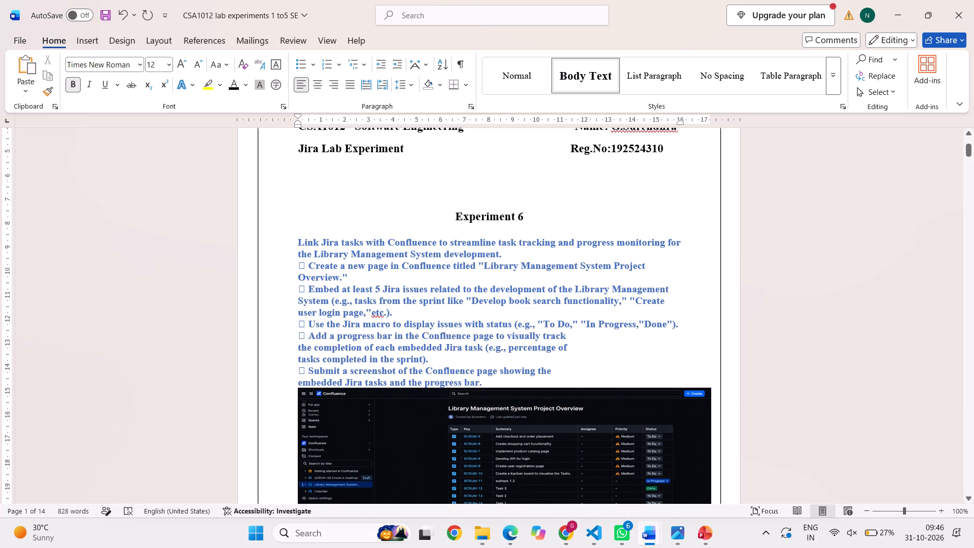
# Join the "the completion of each" line to "visually track" in the progress bar bullet, separated by a space.
pyautogui.click(297, 347)
pyautogui.press('BackSpace')
pyautogui.press('BackSpace')
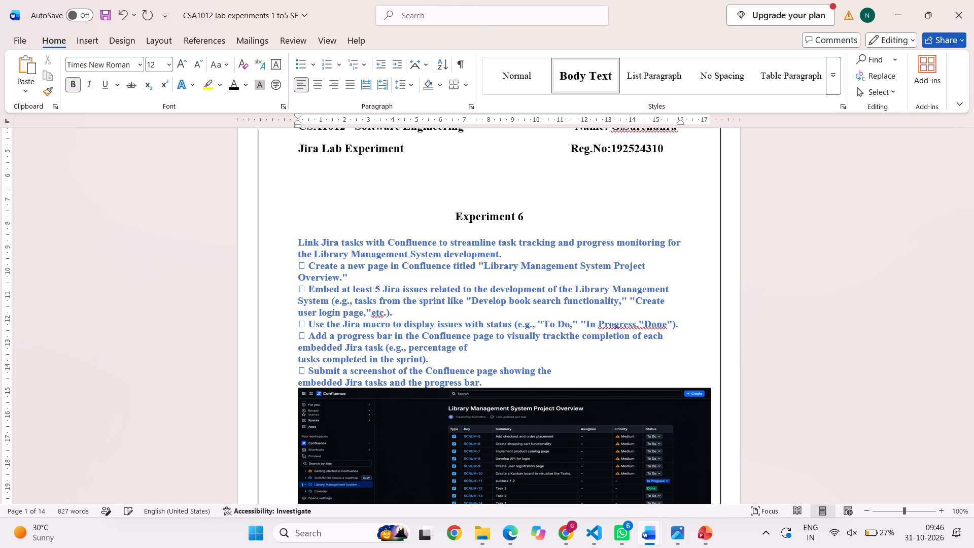
pyautogui.press('space')
# Join the "tasks completed in the sprint)." line to "percentage of" in the progress bar bullet, separated by a space.
pyautogui.press('Down')
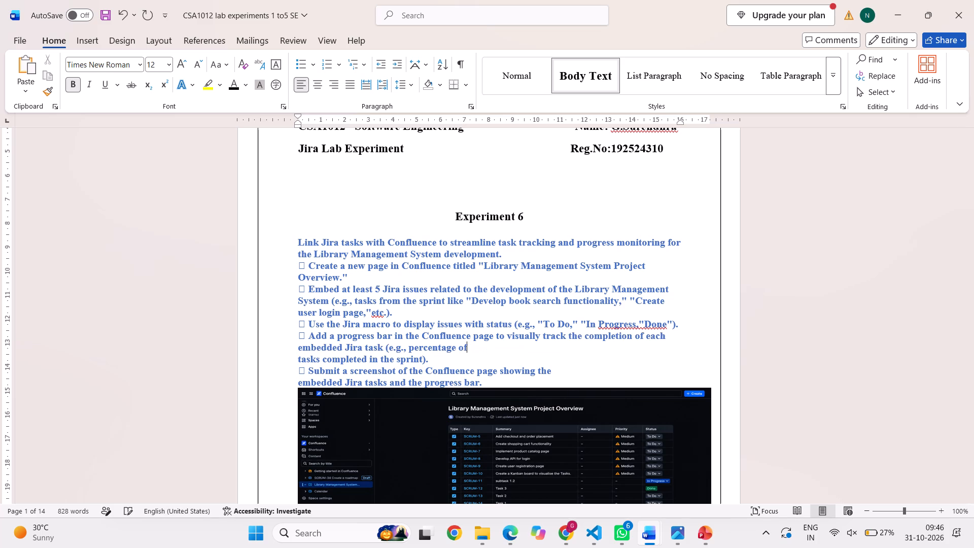
pyautogui.press('Down')
pyautogui.press('Left')
pyautogui.press('Left')
pyautogui.press('Left')
pyautogui.press('Left')
pyautogui.press('Left')
pyautogui.press('Left')
pyautogui.press('Left')
pyautogui.press('Left')
pyautogui.press('Left')
pyautogui.press('Left')
pyautogui.press('Left')
pyautogui.press('Left')
pyautogui.press('Left')
pyautogui.press('Left')
pyautogui.press('Left')
pyautogui.press('Left')
pyautogui.press('Left')
pyautogui.press('Left')
pyautogui.press('Left')
pyautogui.press('Left')
pyautogui.press('BackSpace')
pyautogui.press('BackSpace')
pyautogui.press('space')
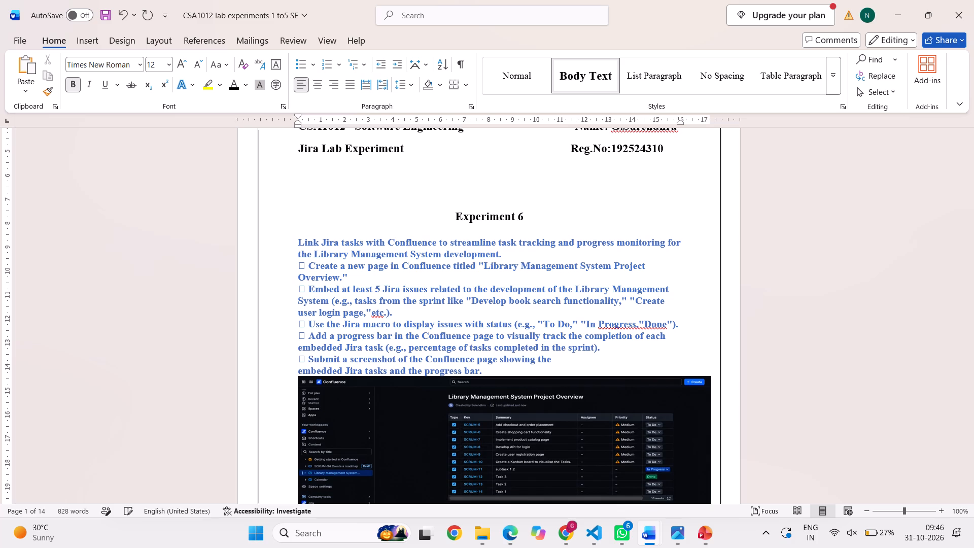
# Set the line spacing of the whole Experiment 6 task description to 1.15.
pyautogui.hscroll(1, 231, 337)
pyautogui.moveTo(300, 238); pyautogui.dragTo(616, 363)
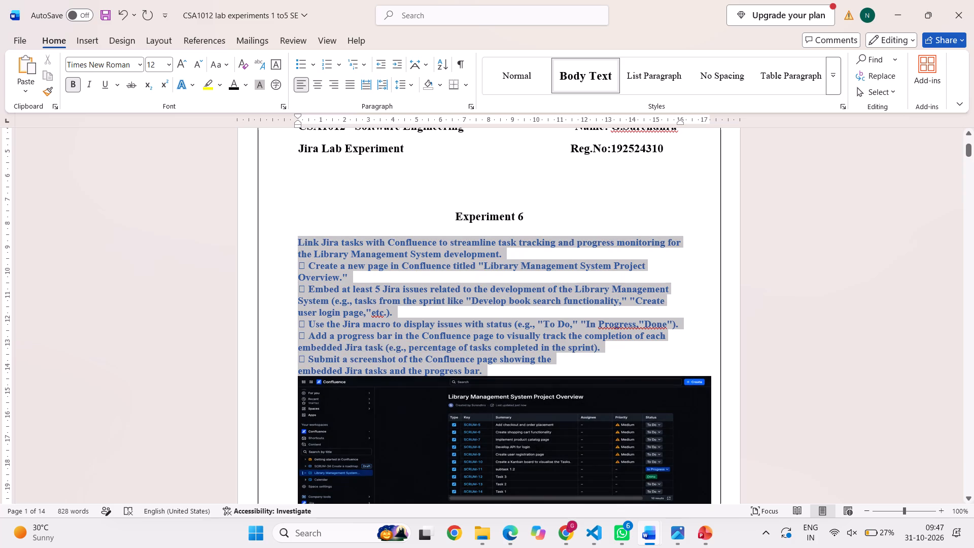
pyautogui.moveTo(616, 363); pyautogui.dragTo(585, 373)
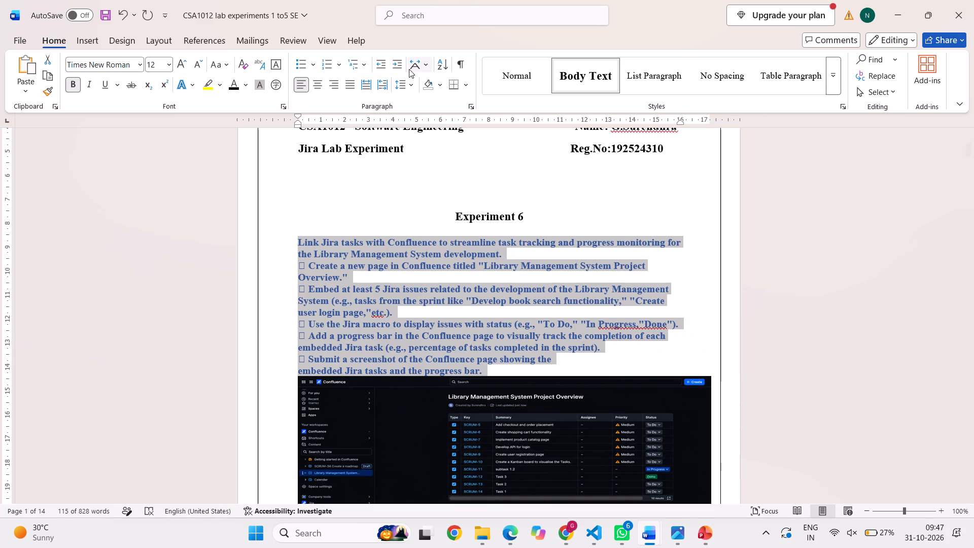
pyautogui.click(414, 86)
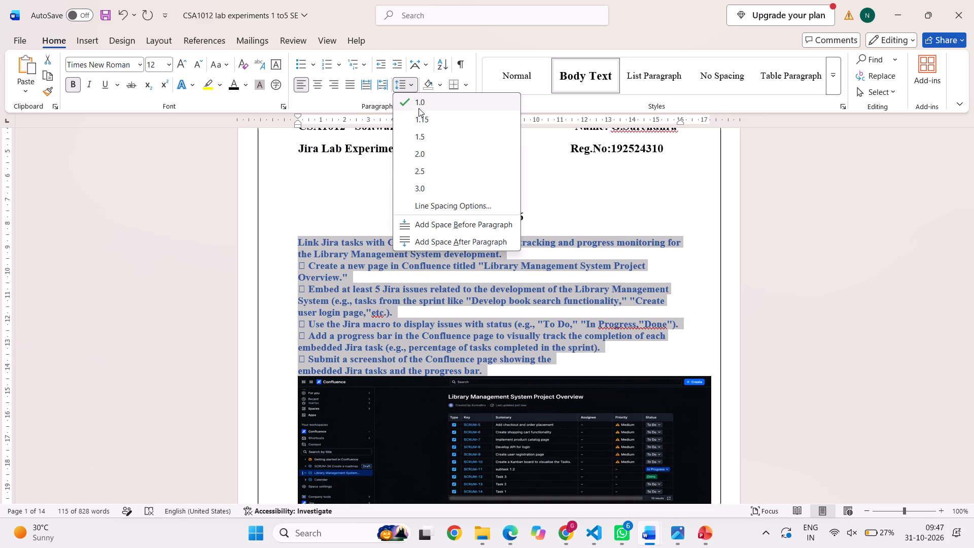
pyautogui.click(421, 115)
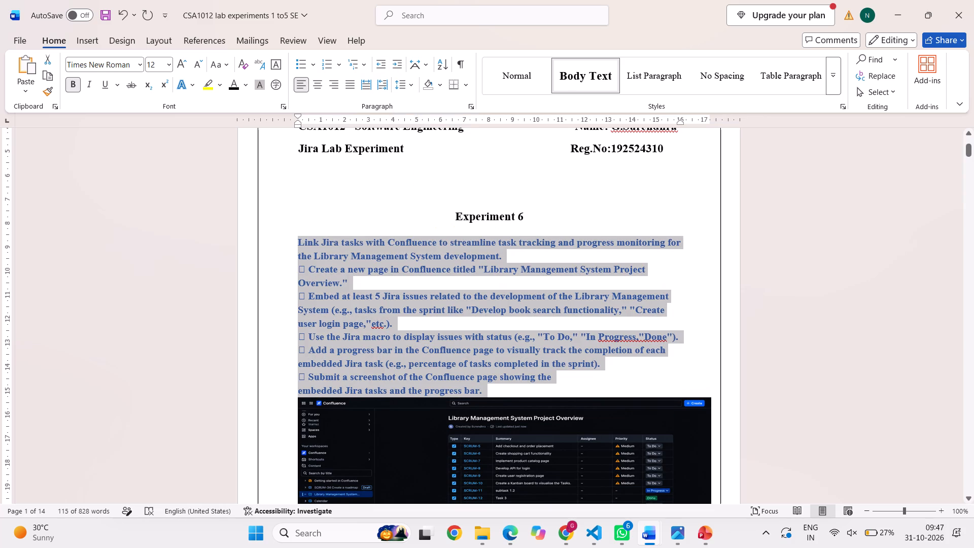
pyautogui.click(331, 191)
# Set the Experiment 6 Confluence screenshot to Square text wrapping and move it slightly down and toward the left margin.
pyautogui.scroll(-1, 331, 191)
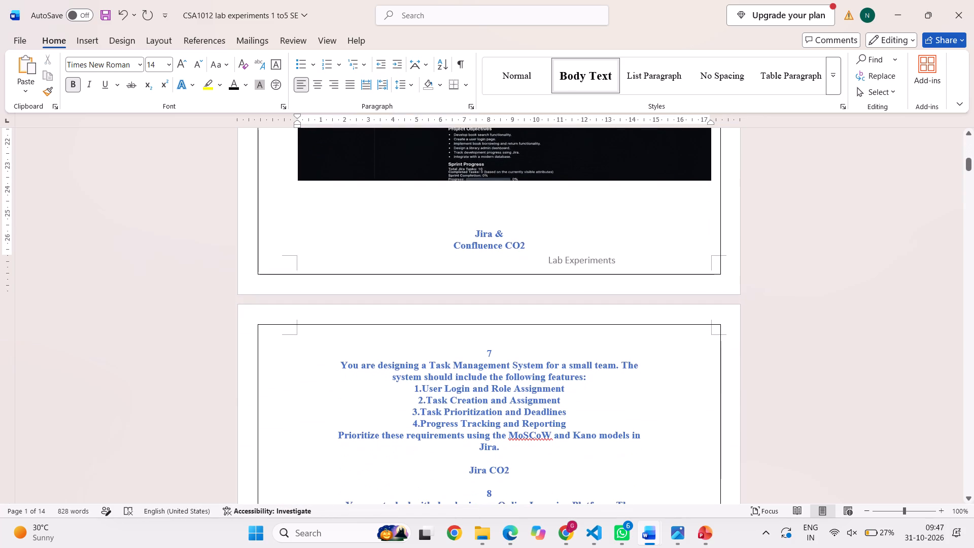
pyautogui.moveTo(349, 154); pyautogui.dragTo(342, 163)
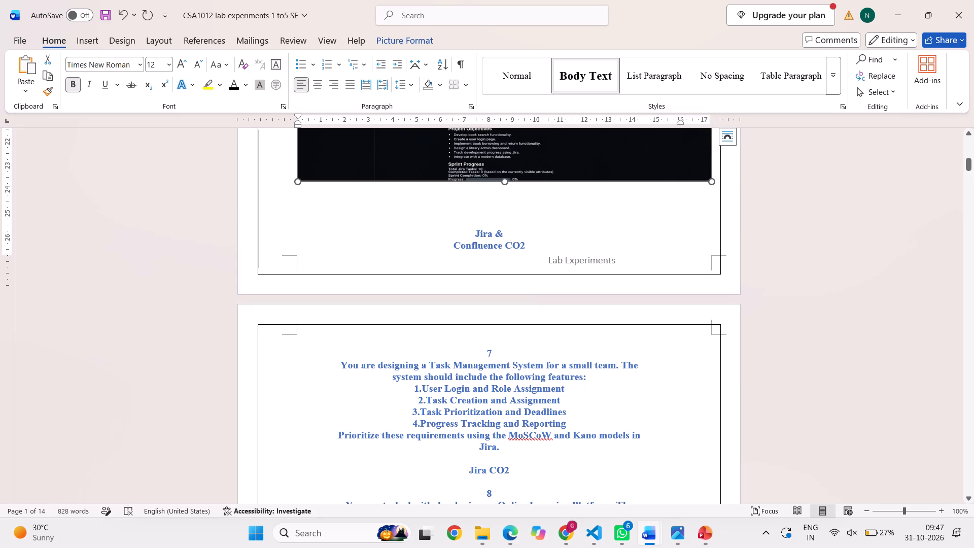
pyautogui.scroll(1, 342, 163)
pyautogui.click(734, 139)
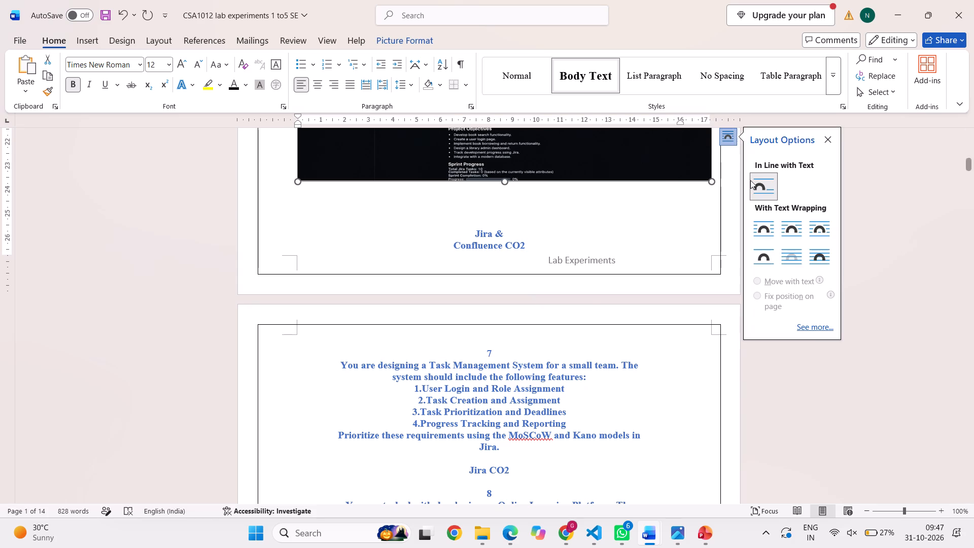
pyautogui.click(764, 228)
pyautogui.moveTo(684, 168); pyautogui.dragTo(676, 189)
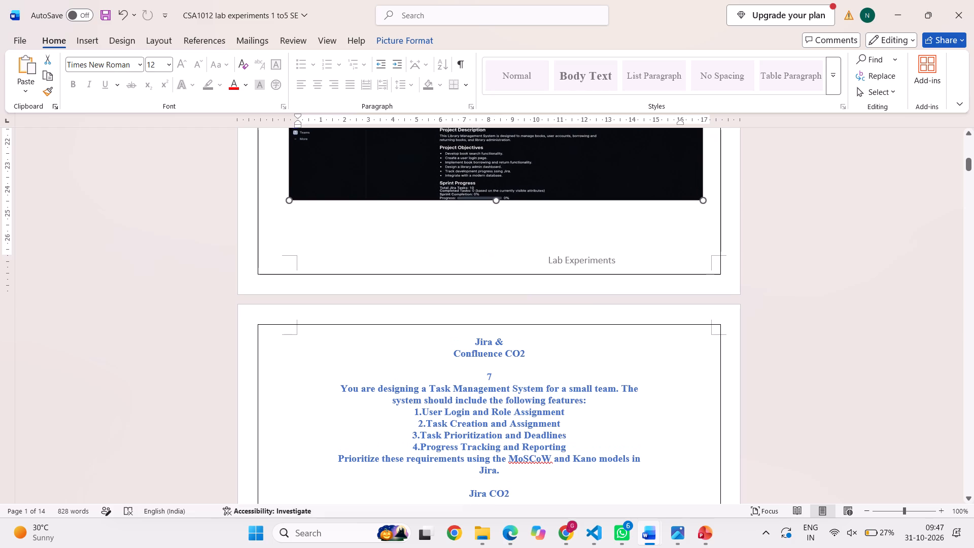
pyautogui.moveTo(676, 189); pyautogui.dragTo(674, 187)
# Delete the "Jira & Confluence CO2" text above the number 7 on the second page.
pyautogui.scroll(-1, 779, 249)
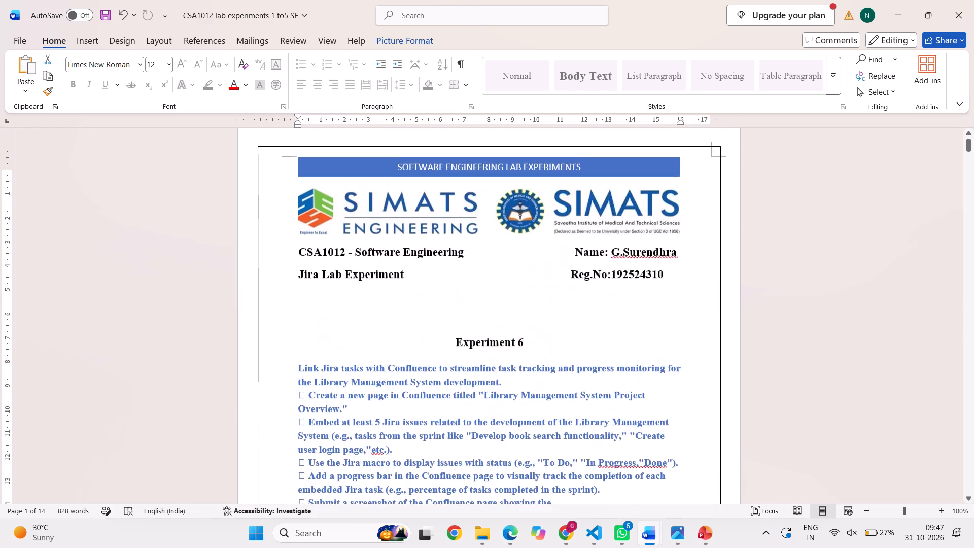
pyautogui.scroll(-1, 779, 249)
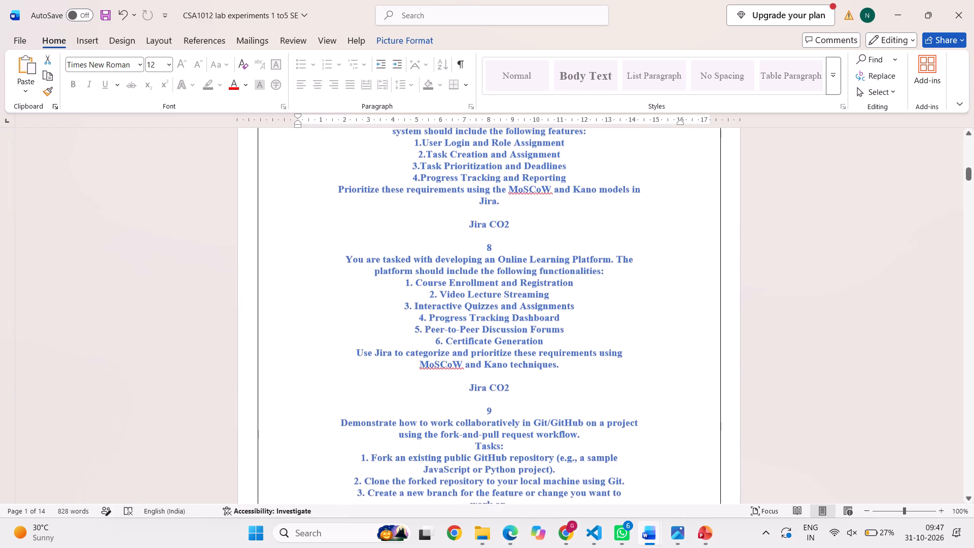
pyautogui.scroll(1, 779, 249)
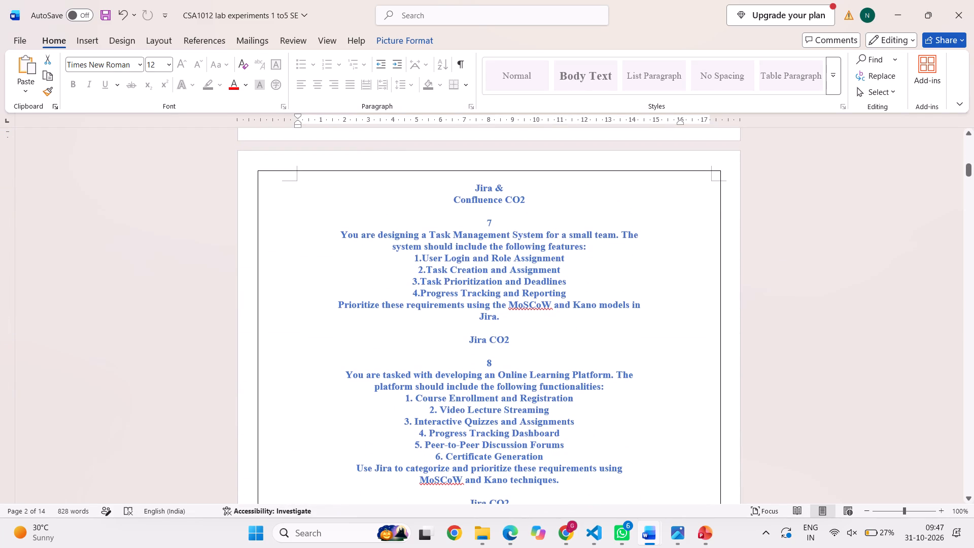
pyautogui.moveTo(473, 191); pyautogui.dragTo(533, 203)
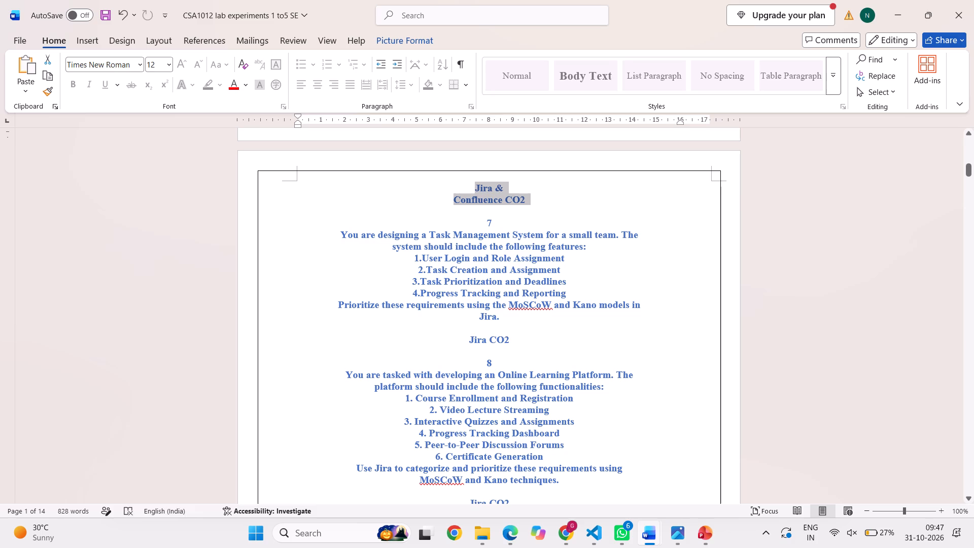
pyautogui.moveTo(533, 203); pyautogui.dragTo(534, 204)
pyautogui.press('BackSpace')
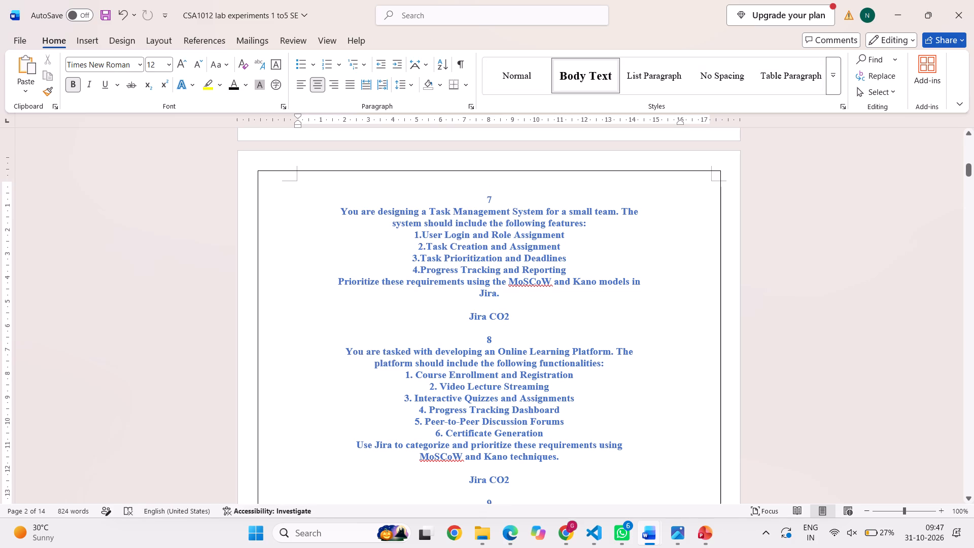
# Left-align the task 7 description, from "You are designing a Task Management System" through "Kano models in Jira.".
pyautogui.moveTo(341, 209); pyautogui.dragTo(593, 279)
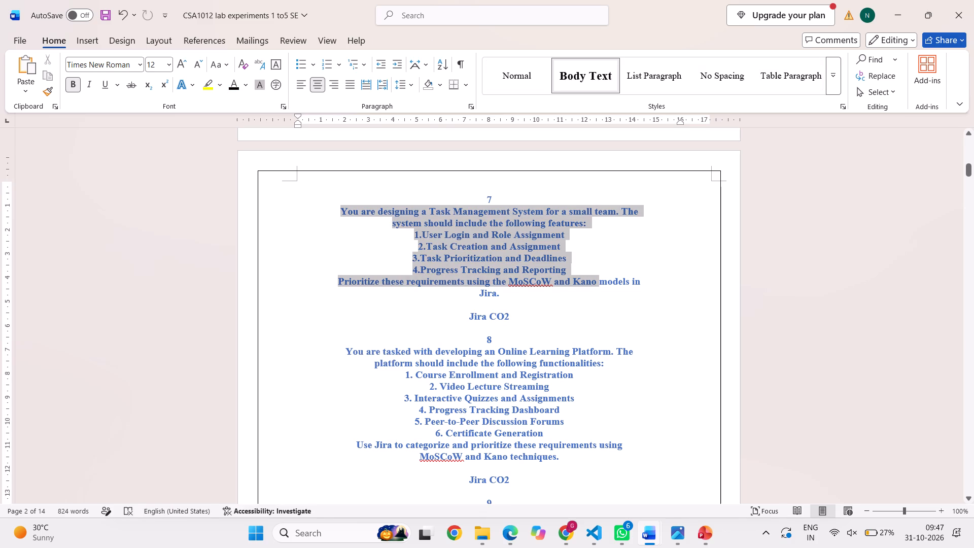
pyautogui.moveTo(593, 279); pyautogui.dragTo(641, 297)
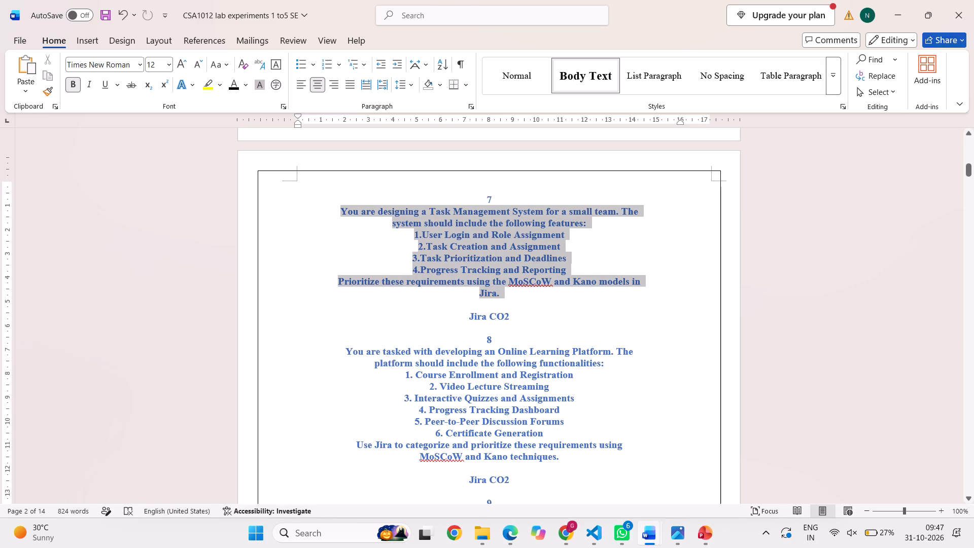
pyautogui.moveTo(641, 297); pyautogui.dragTo(641, 298)
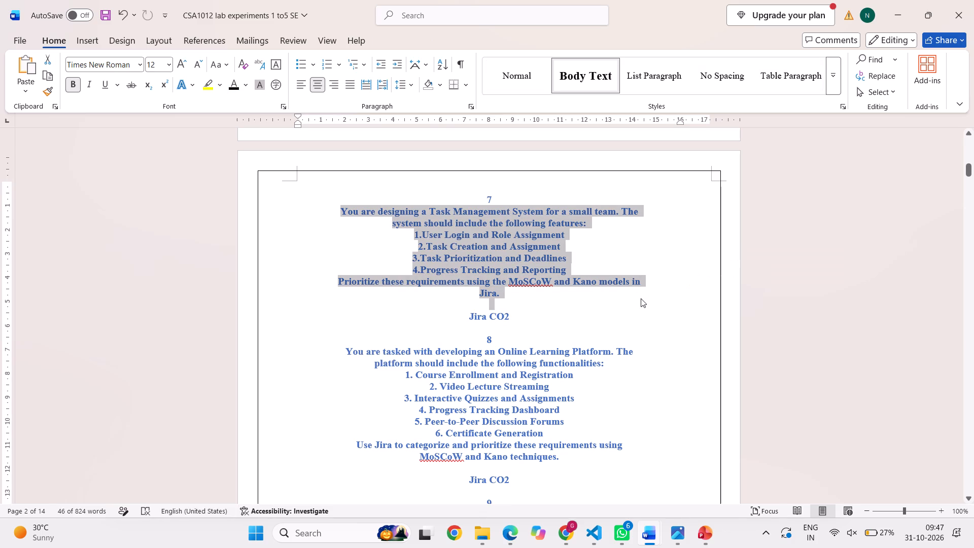
pyautogui.click(306, 81)
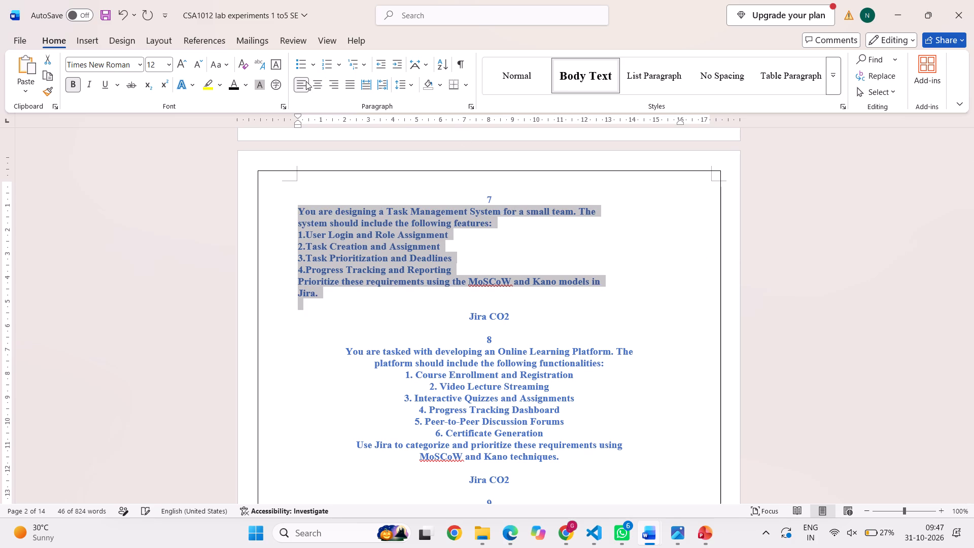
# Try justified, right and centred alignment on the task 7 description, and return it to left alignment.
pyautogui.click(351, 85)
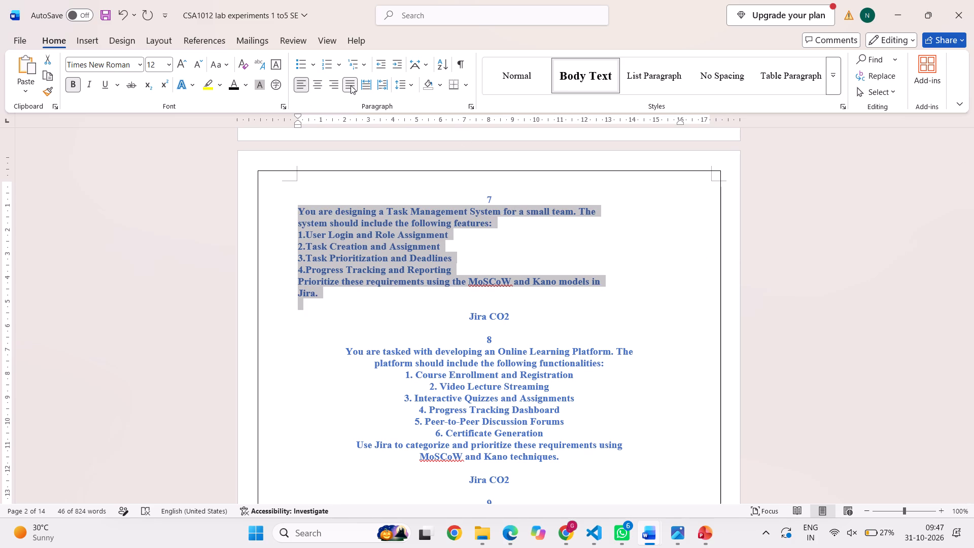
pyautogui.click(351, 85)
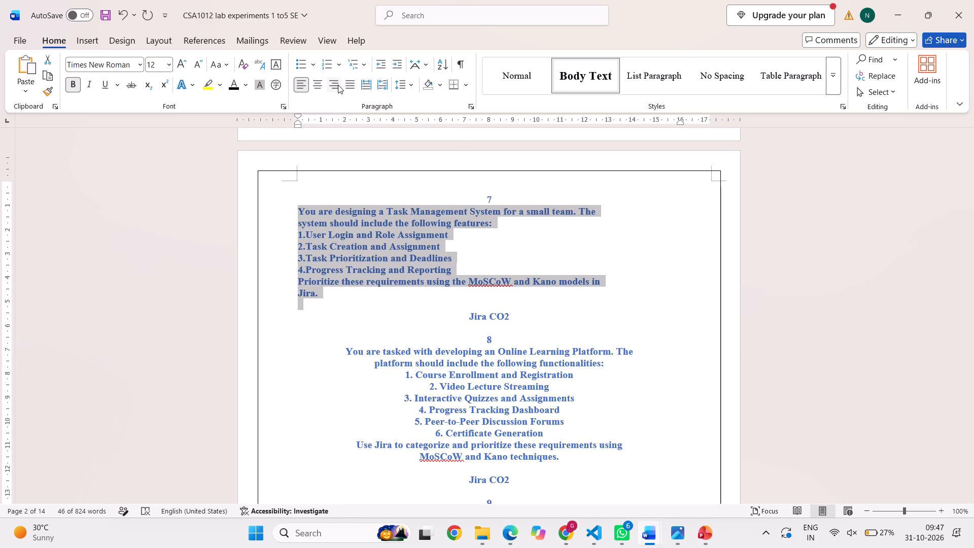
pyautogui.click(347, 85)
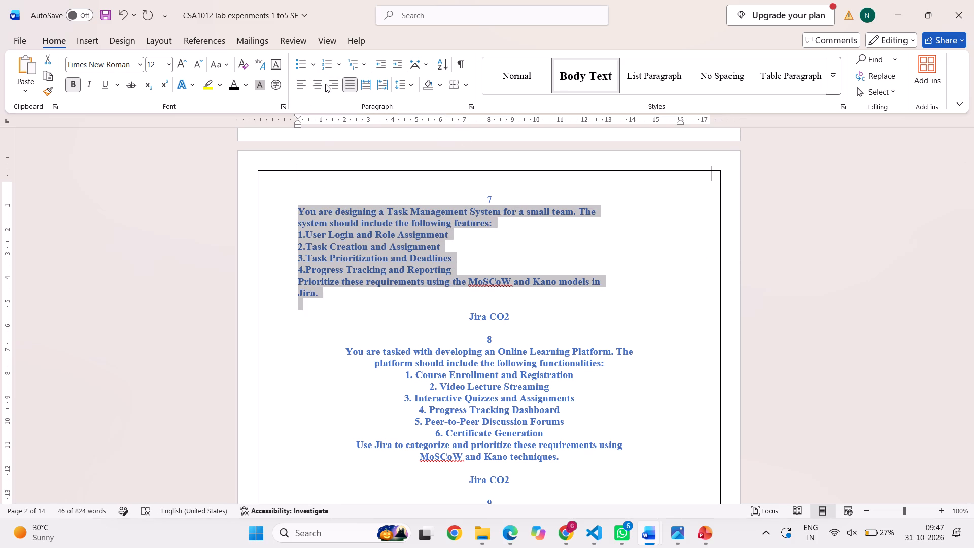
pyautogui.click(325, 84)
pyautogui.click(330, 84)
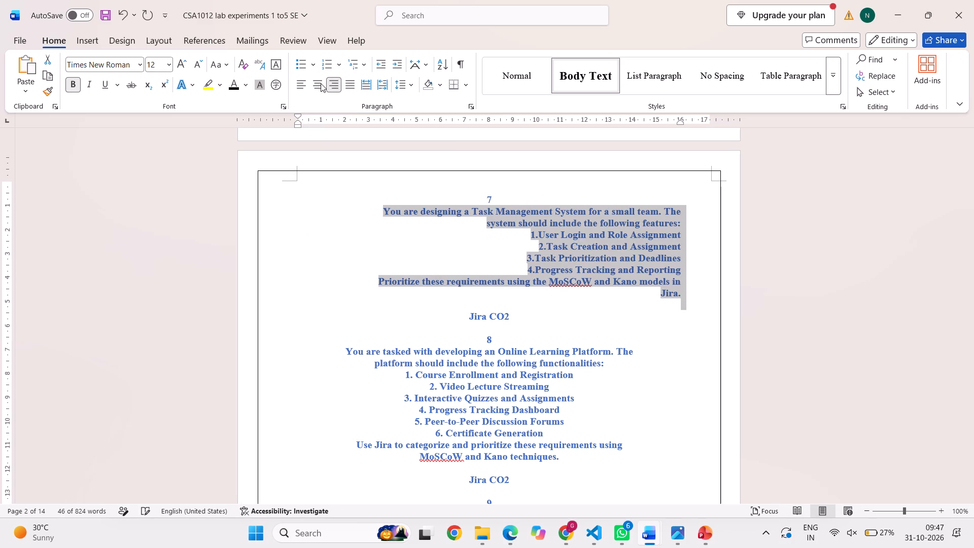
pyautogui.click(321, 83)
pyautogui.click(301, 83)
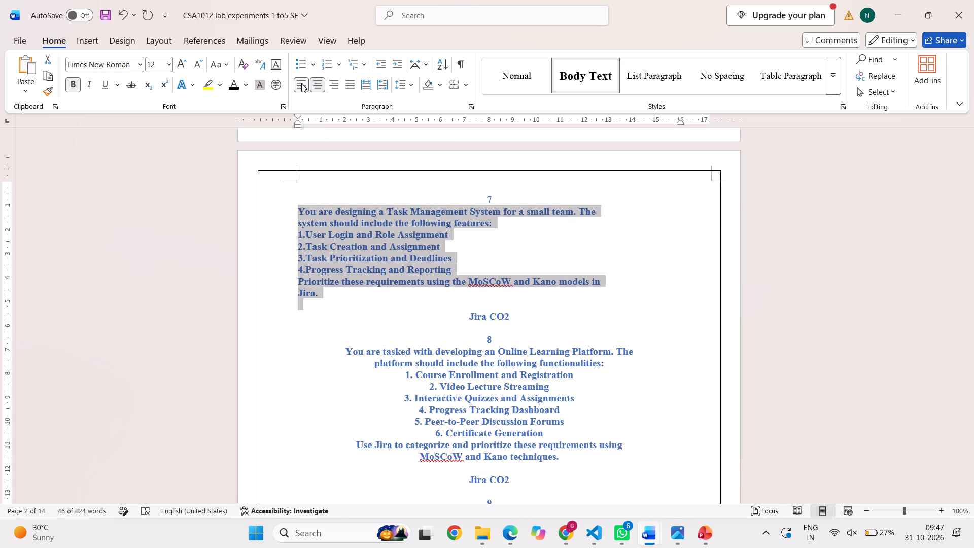
# Add an extra blank line between the task 7 description and "Jira CO2".
pyautogui.click(284, 205)
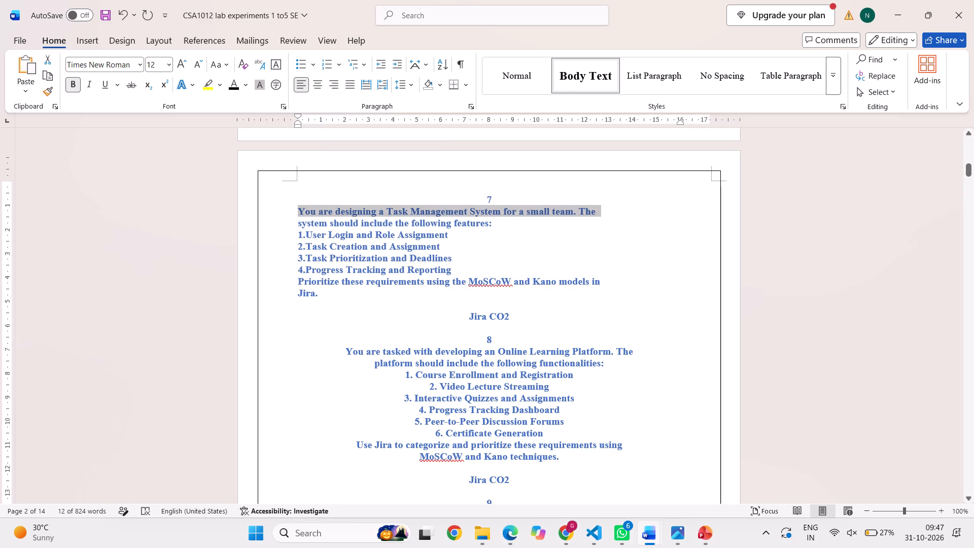
pyautogui.click(327, 300)
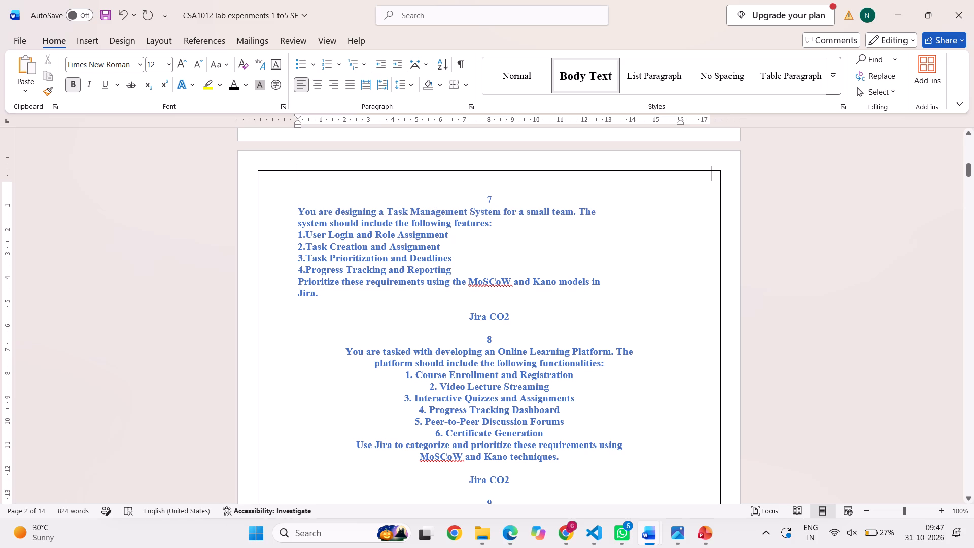
pyautogui.press('Return')
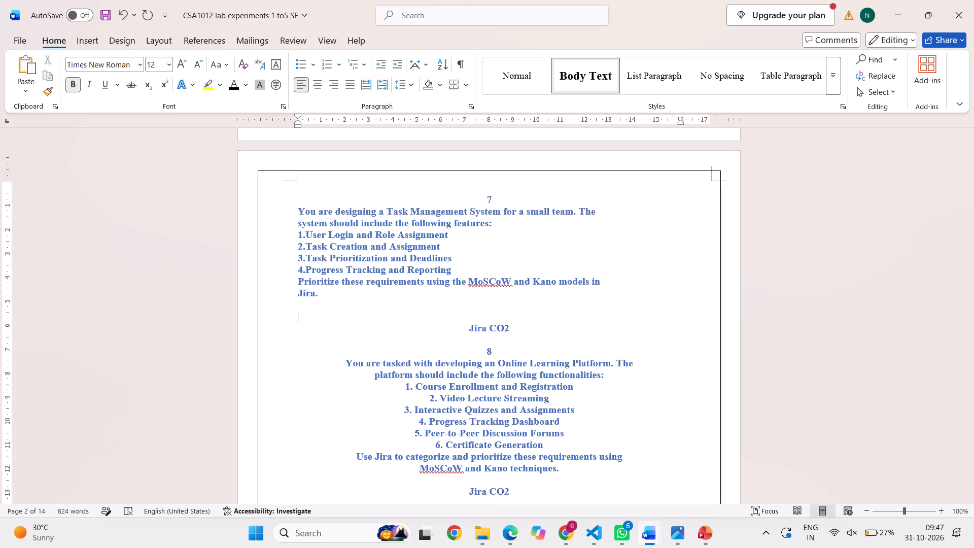
# Copy the "Dark Jira Backlog Dashboard" image from the Downloads folder and paste it in Word below the task 7 description.
pyautogui.moveTo(83, 543); pyautogui.dragTo(6, 544)
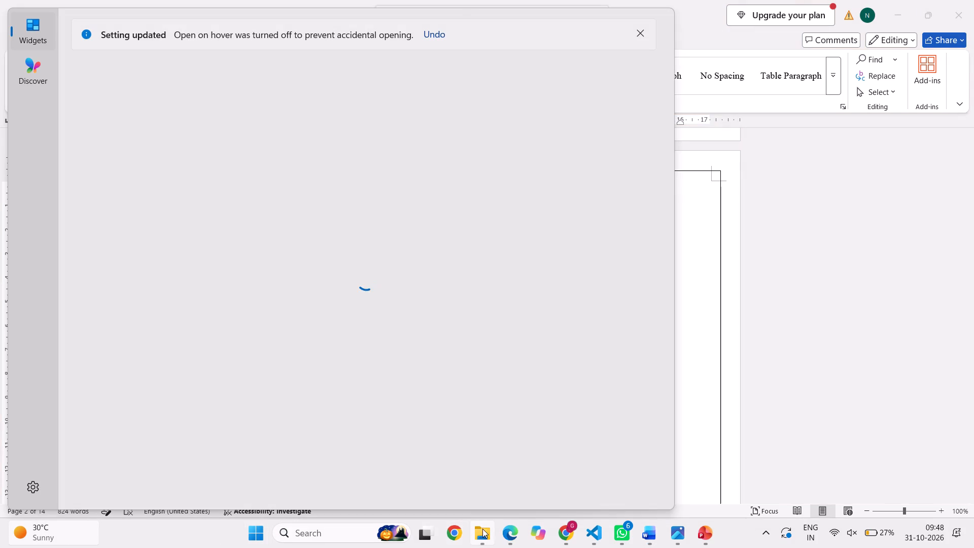
pyautogui.click(485, 531)
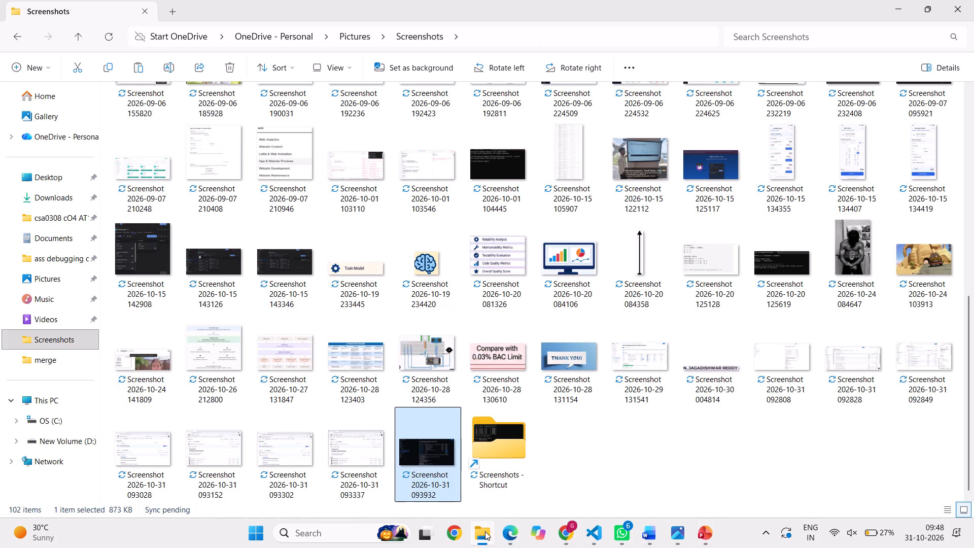
pyautogui.click(484, 533)
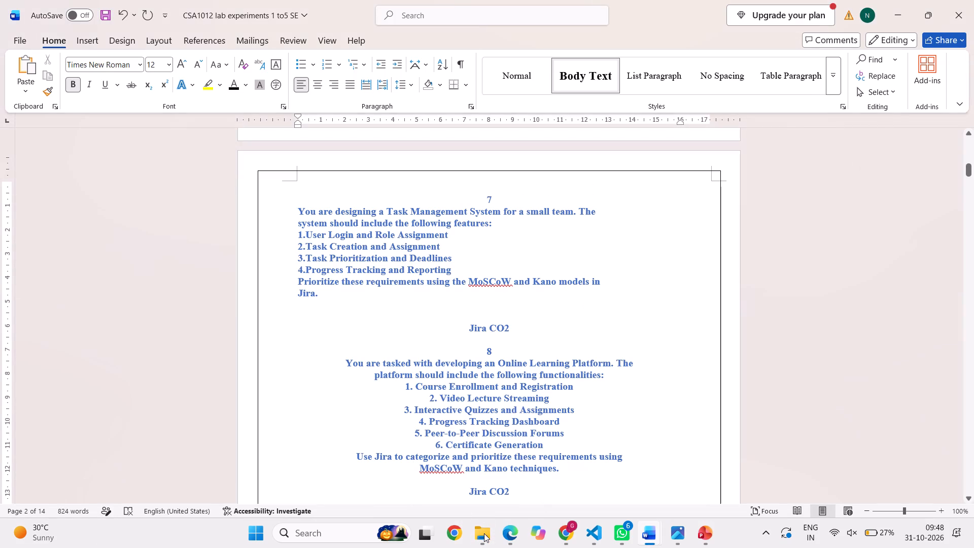
pyautogui.click(479, 532)
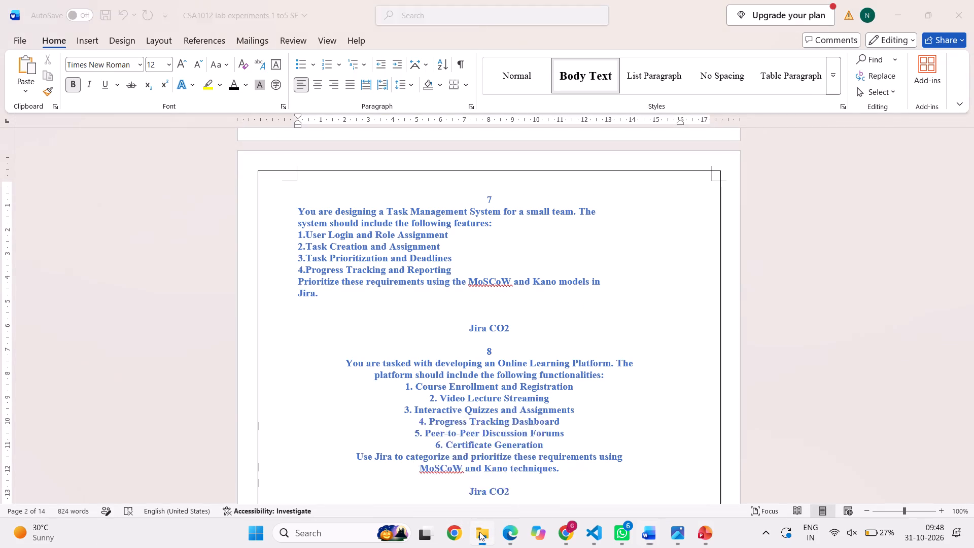
pyautogui.click(45, 198)
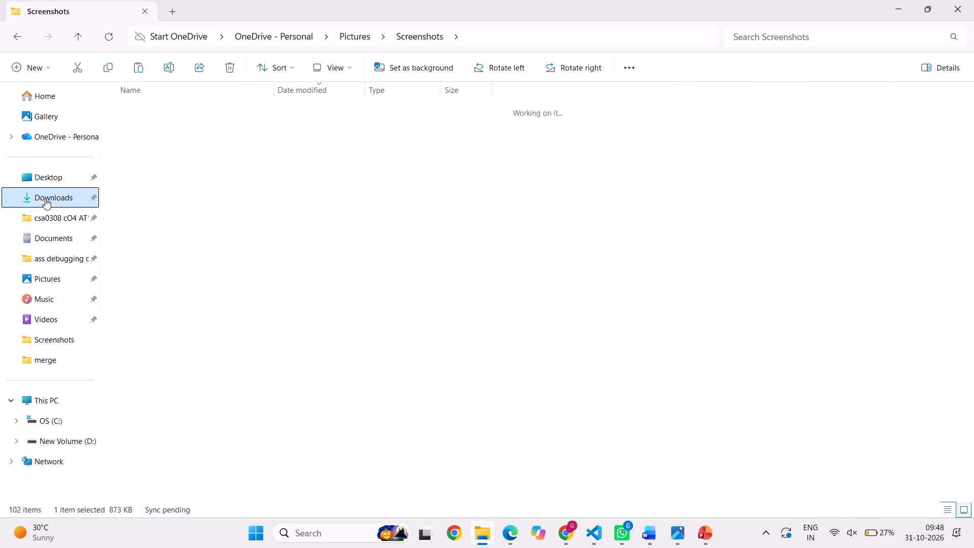
pyautogui.doubleClick(201, 138)
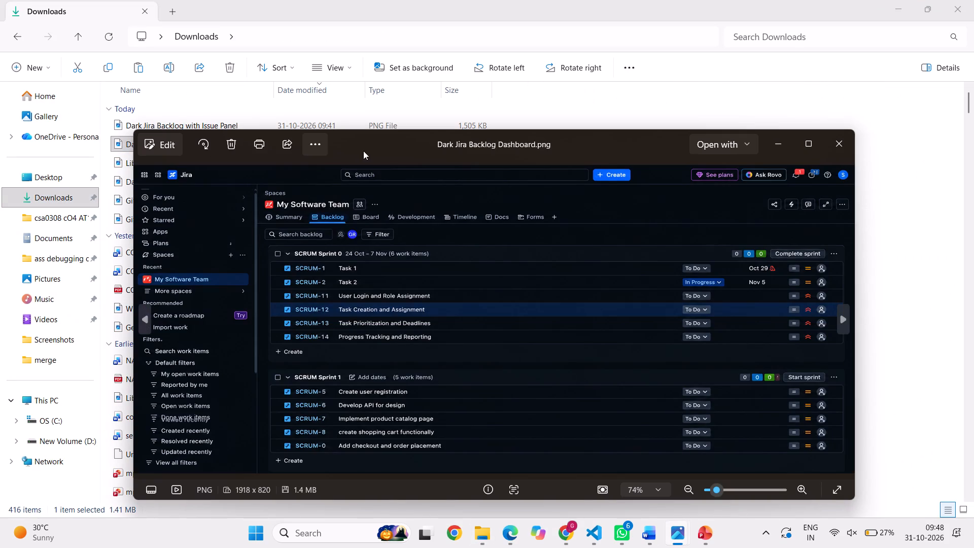
pyautogui.click(314, 145)
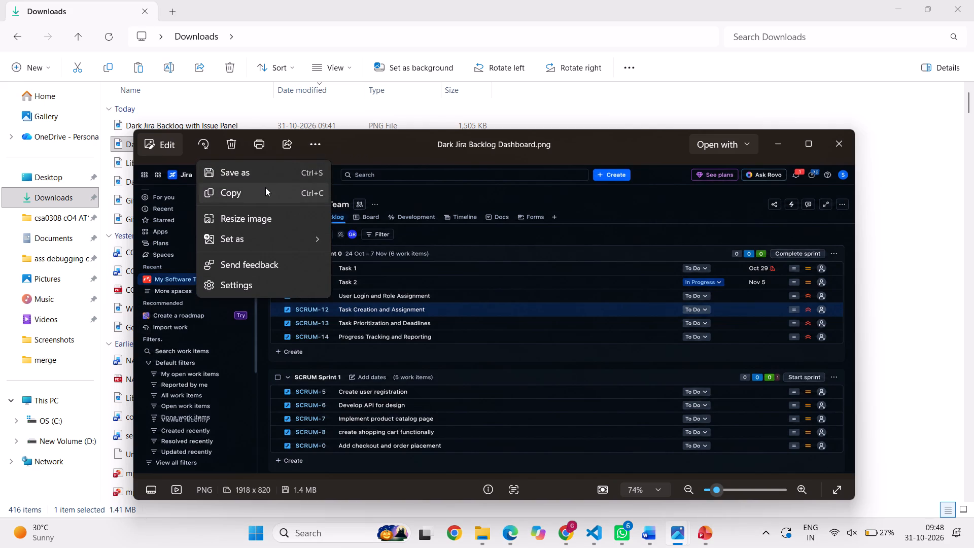
pyautogui.click(265, 187)
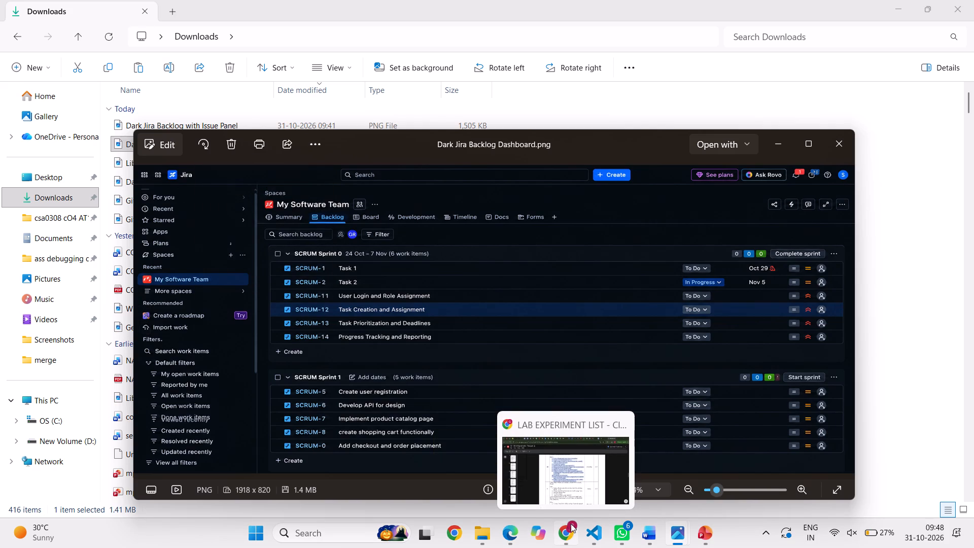
pyautogui.click(896, 494)
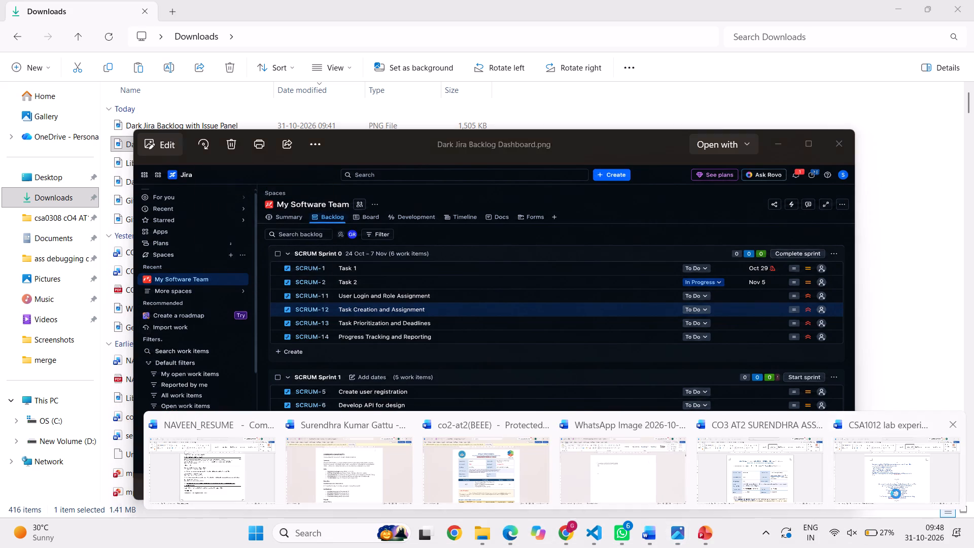
pyautogui.hotkey('ctrl', 'v')
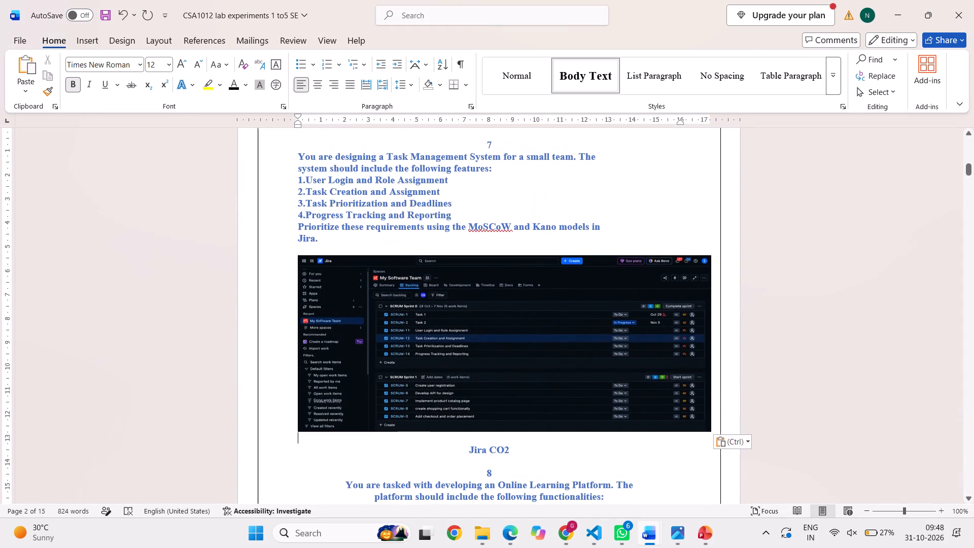
# Number the task 7 description inline by adding "7." before "You are designing", and remove the separate centred 7 above it.
pyautogui.click(298, 153)
pyautogui.write('7.')
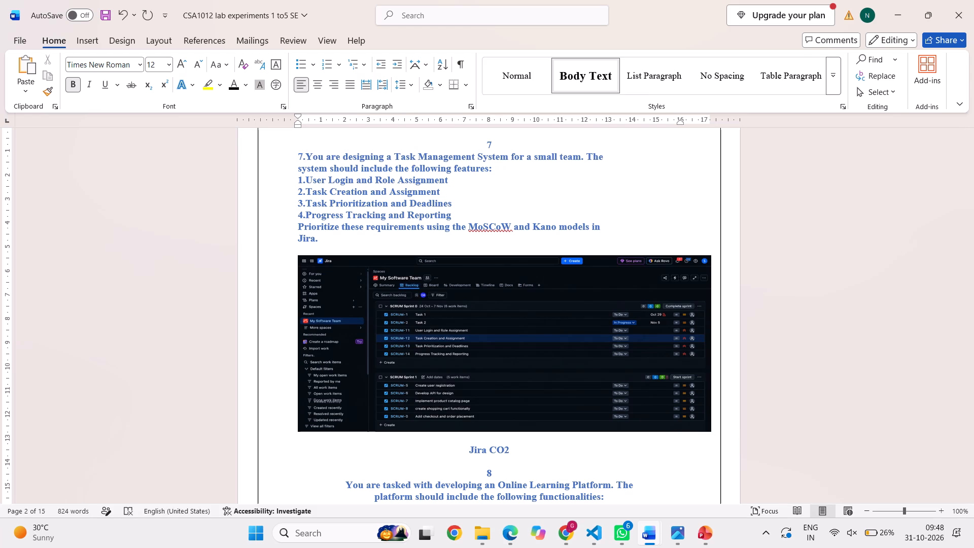
pyautogui.click(490, 142)
pyautogui.press('BackSpace')
pyautogui.press('BackSpace')
pyautogui.press('BackSpace')
pyautogui.press('BackSpace')
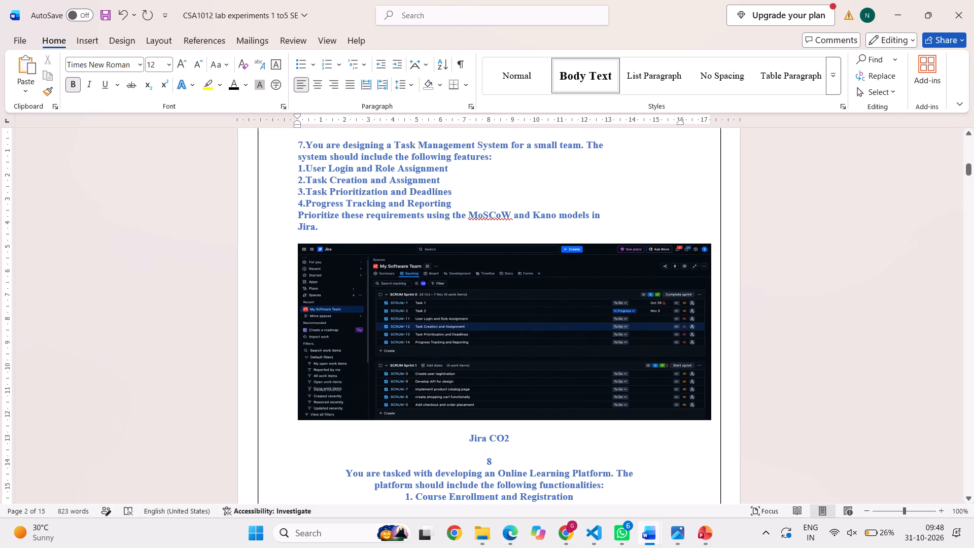
# Set the line spacing of the whole task 7 description to 1.15.
pyautogui.moveTo(298, 141); pyautogui.dragTo(610, 223)
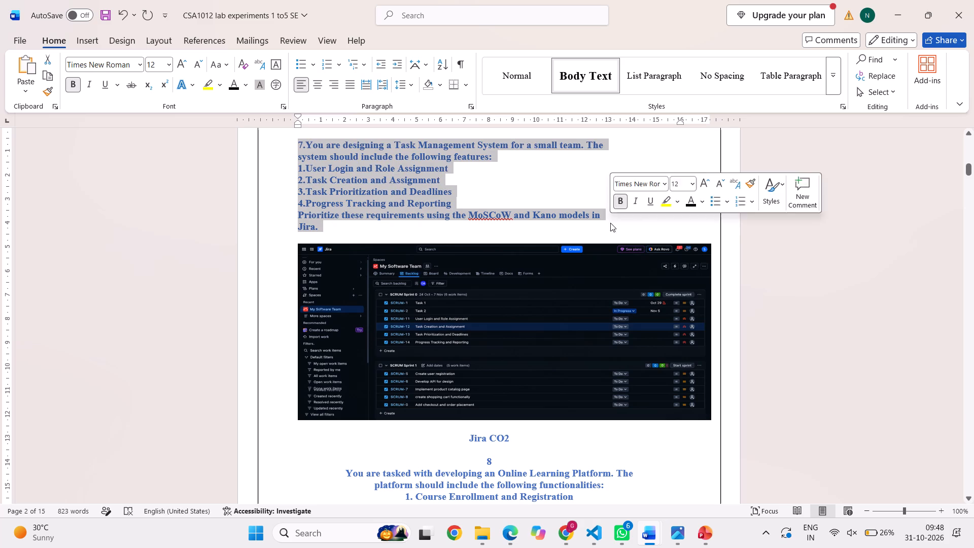
pyautogui.click(414, 85)
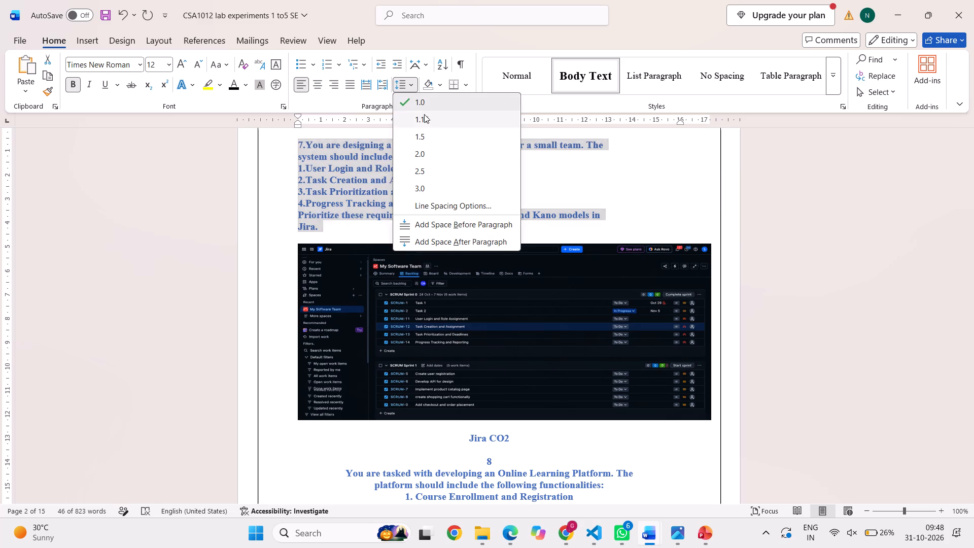
pyautogui.click(424, 116)
pyautogui.click(204, 241)
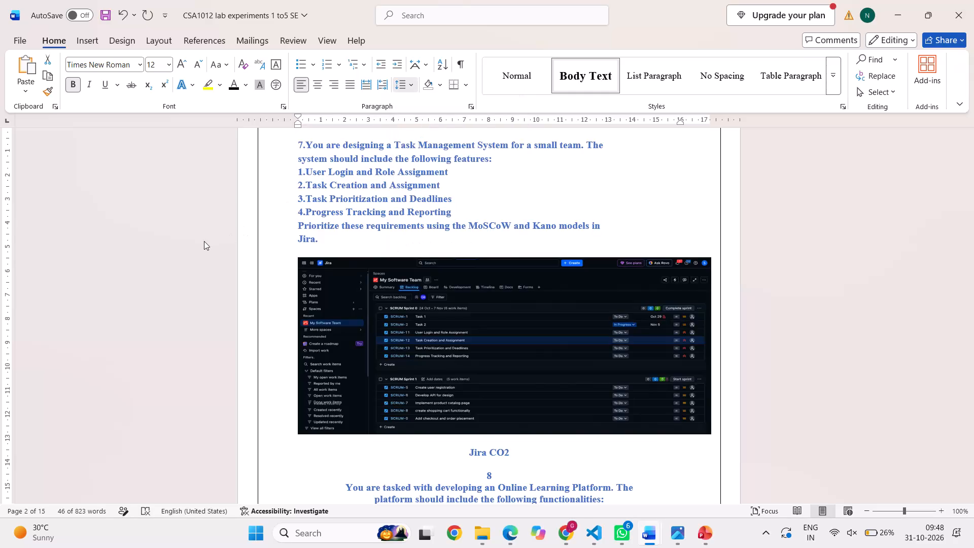
# Delete the "Jira CO2" text below the task 7 screenshot.
pyautogui.scroll(-1, 204, 241)
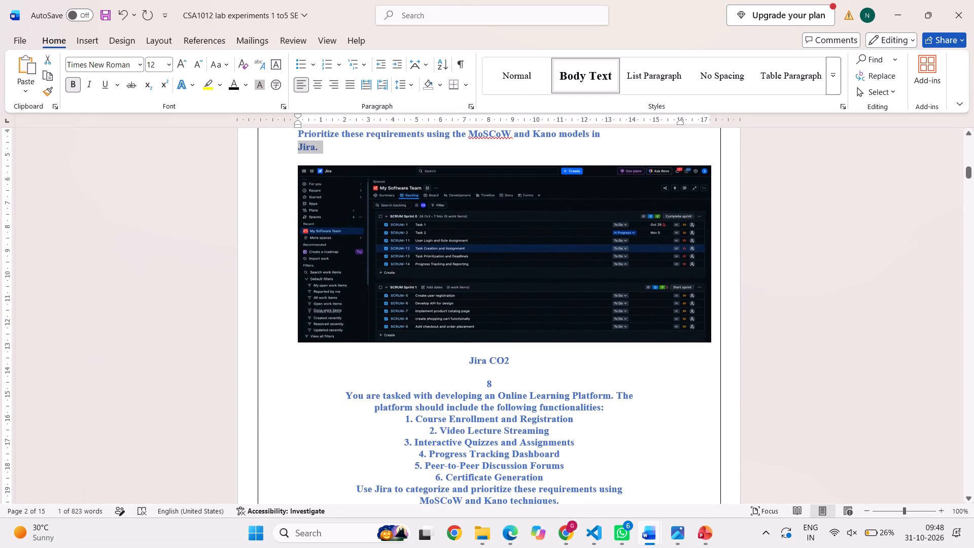
pyautogui.moveTo(469, 360); pyautogui.dragTo(524, 359)
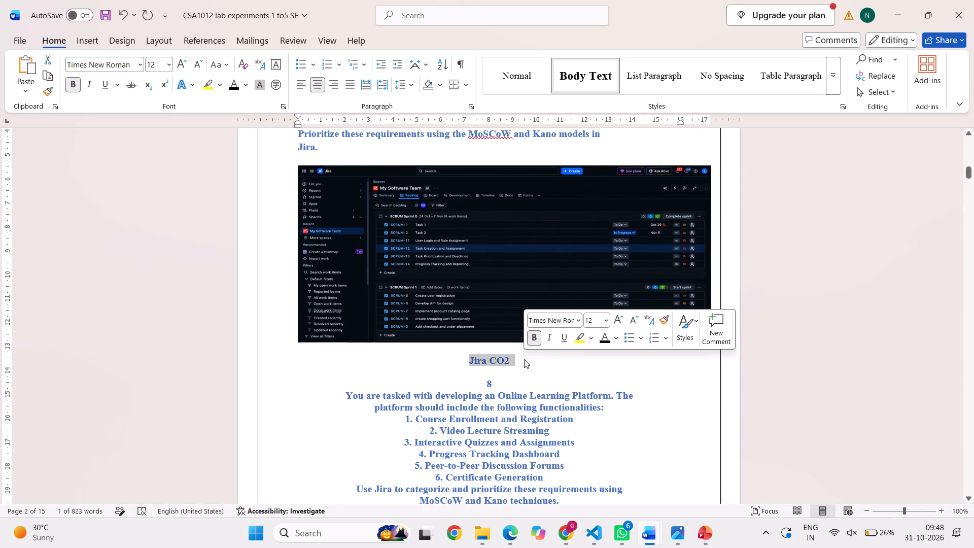
pyautogui.press('BackSpace')
# Remove the separate centred 8 and add "8." before "You are tasked with developing an Online Learning Platform".
pyautogui.click(490, 372)
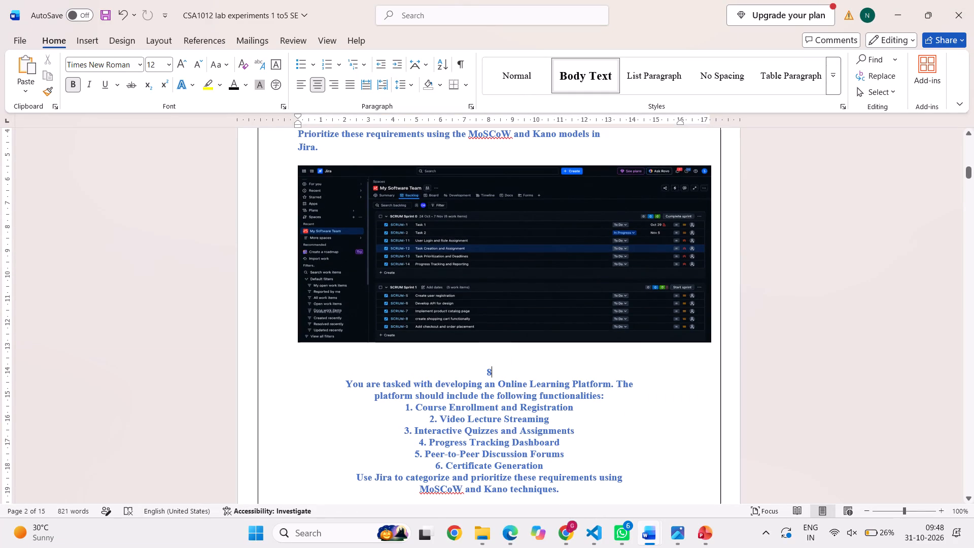
pyautogui.press('BackSpace')
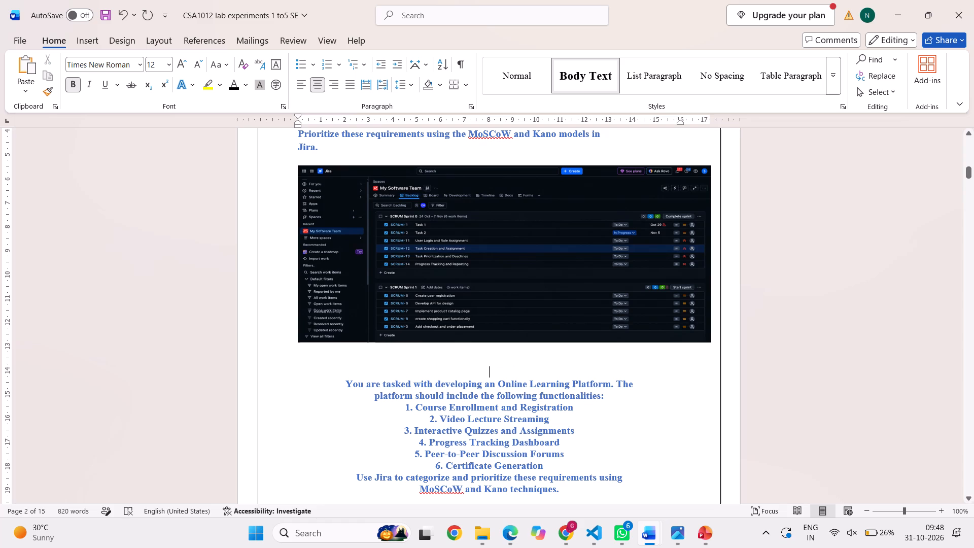
pyautogui.click(346, 383)
pyautogui.write('8.')
# Left-align the task 8 description, from "You are tasked with developing" through "MoSCoW and Kano techniques.".
pyautogui.moveTo(346, 383); pyautogui.dragTo(570, 510)
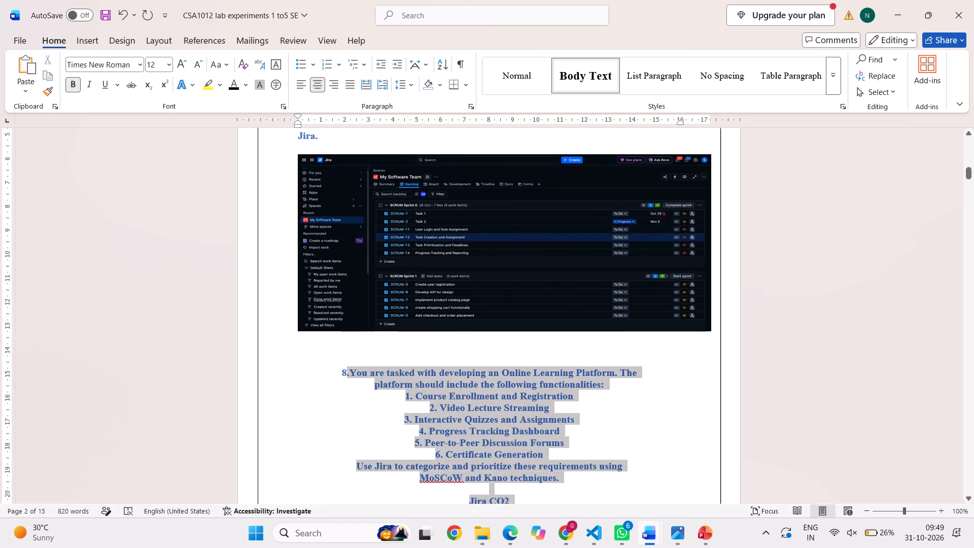
pyautogui.moveTo(570, 510); pyautogui.dragTo(807, 405)
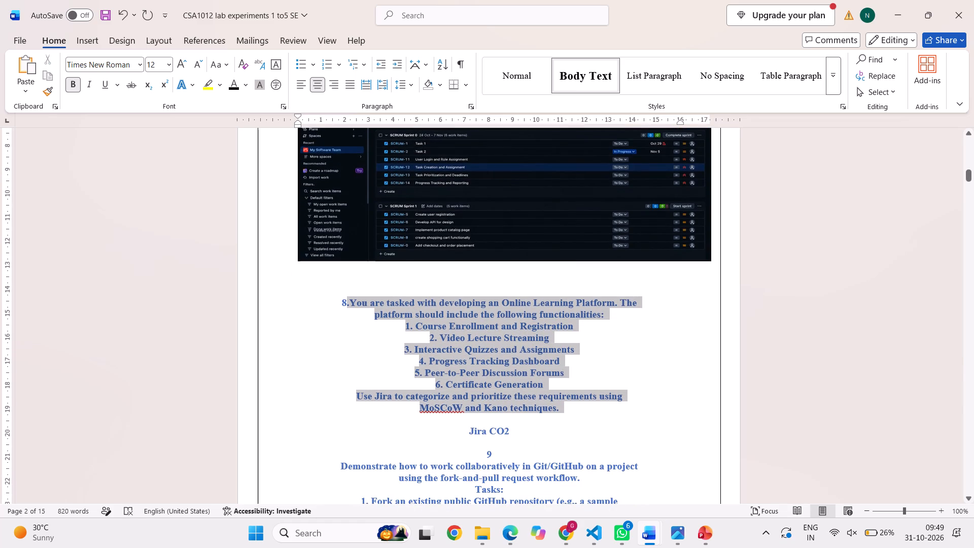
pyautogui.moveTo(807, 405); pyautogui.dragTo(849, 406)
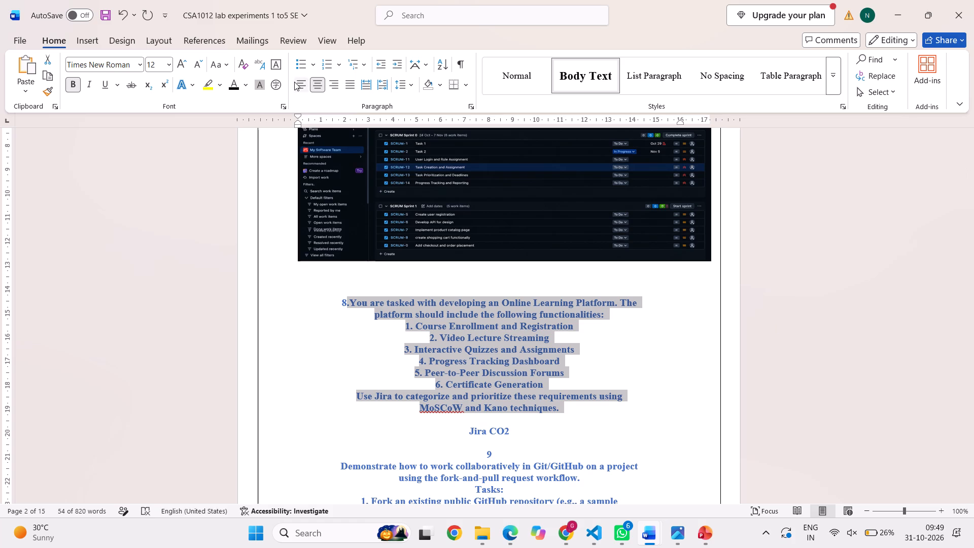
pyautogui.click(294, 82)
pyautogui.click(276, 264)
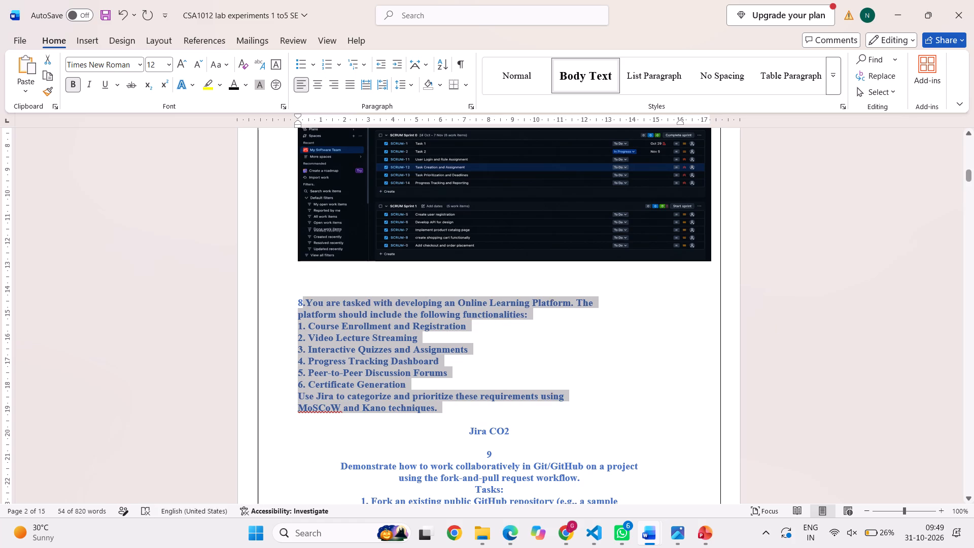
# Set the line spacing of the whole task 8 description, including its number, to 1.15.
pyautogui.moveTo(295, 303); pyautogui.dragTo(302, 303)
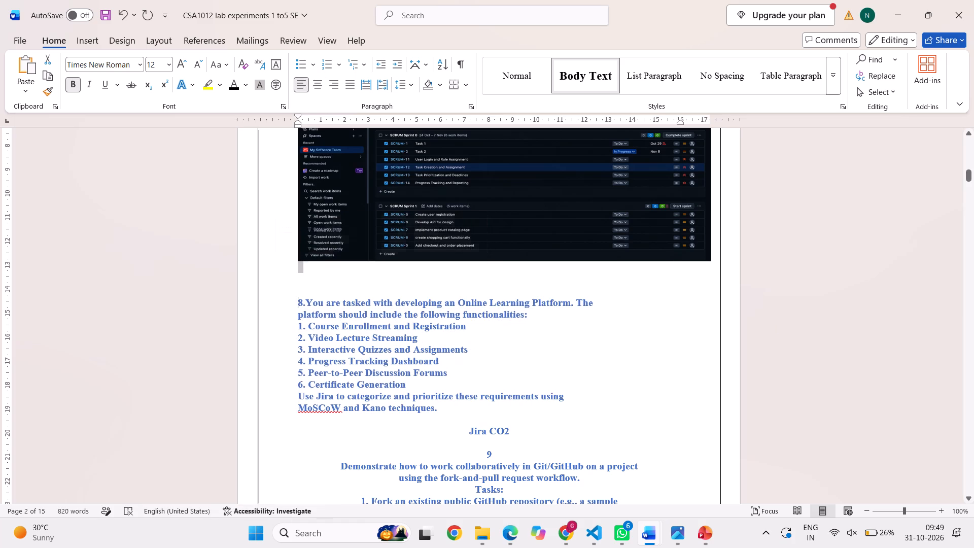
pyautogui.moveTo(302, 303); pyautogui.dragTo(443, 412)
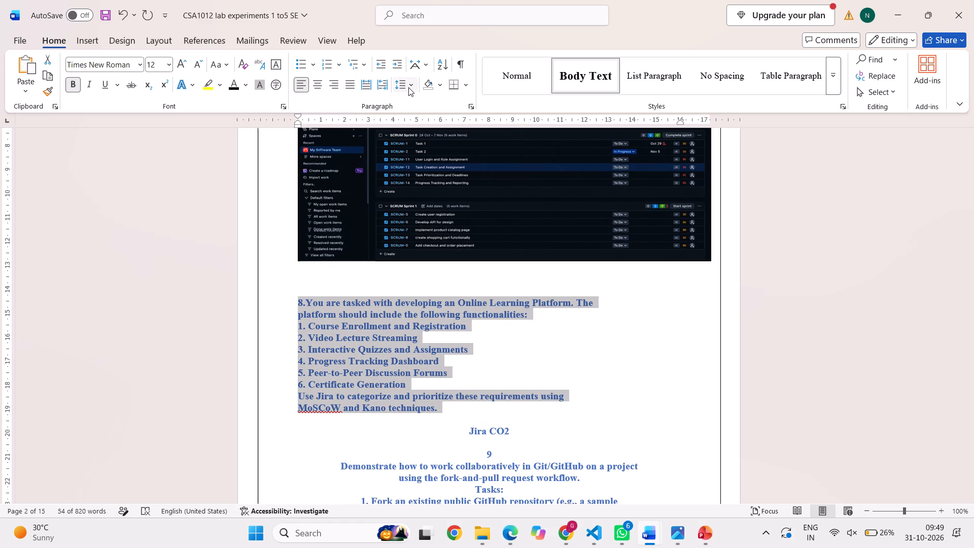
pyautogui.click(408, 87)
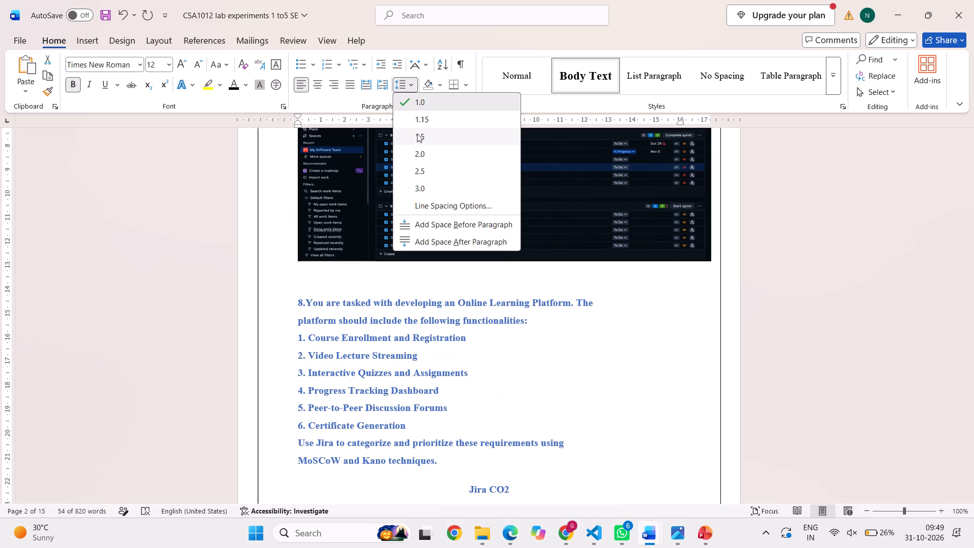
pyautogui.click(420, 121)
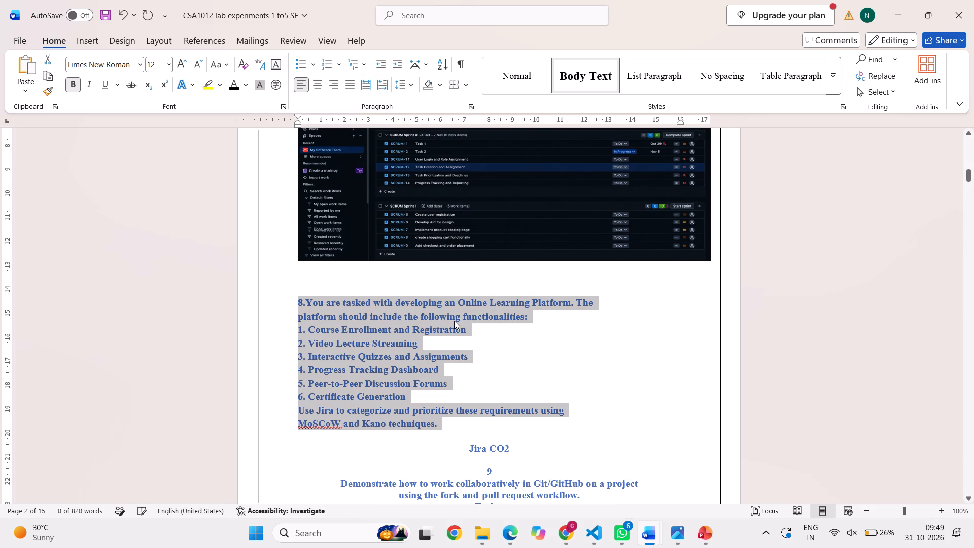
# Add two blank lines after "MoSCoW and Kano techniques." at the end of the task 8 description.
pyautogui.click(446, 422)
pyautogui.click(446, 422)
pyautogui.press('Return')
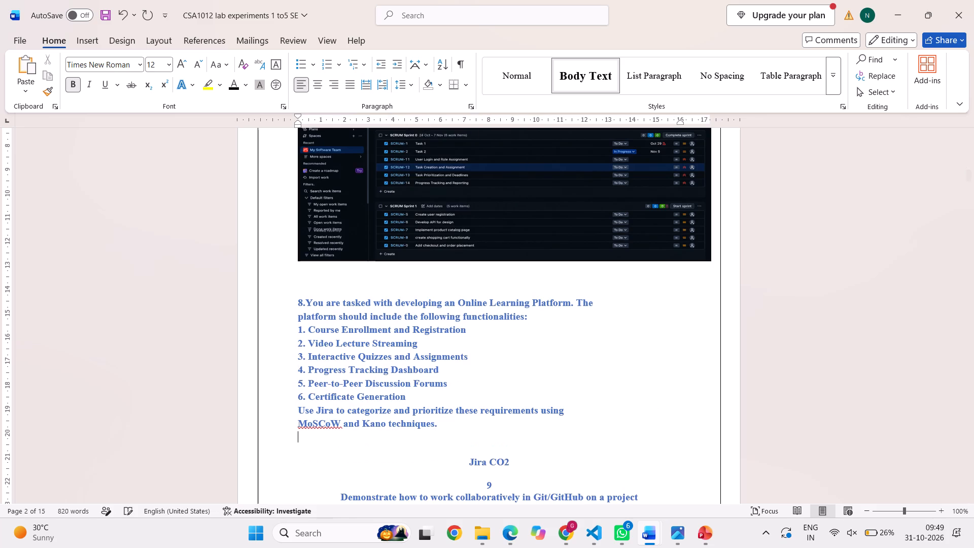
pyautogui.press('Return')
# Copy the "Dark Jira Backlog with Issue Panel" image from Downloads and paste it below the task 8 description in the Word report.
pyautogui.hotkey('alt', 'Tab')
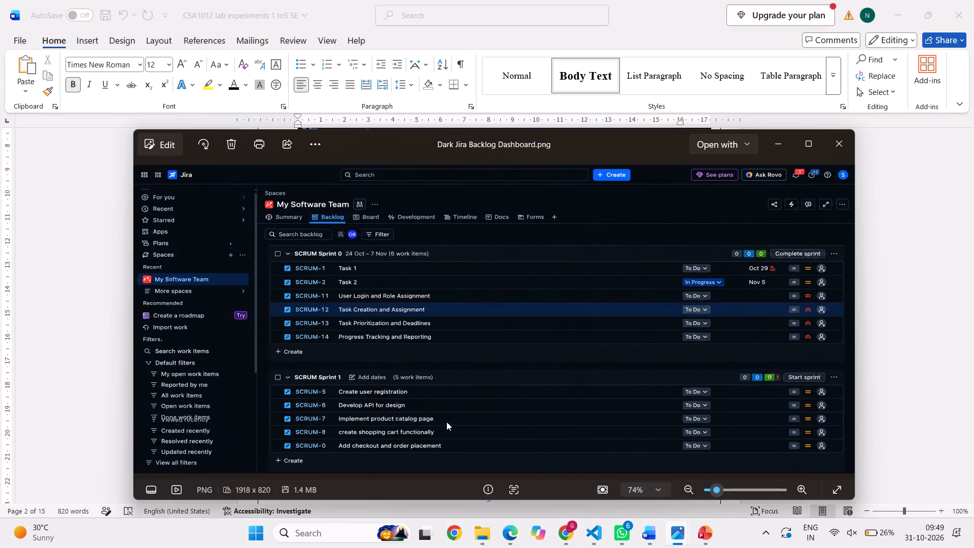
pyautogui.click(831, 140)
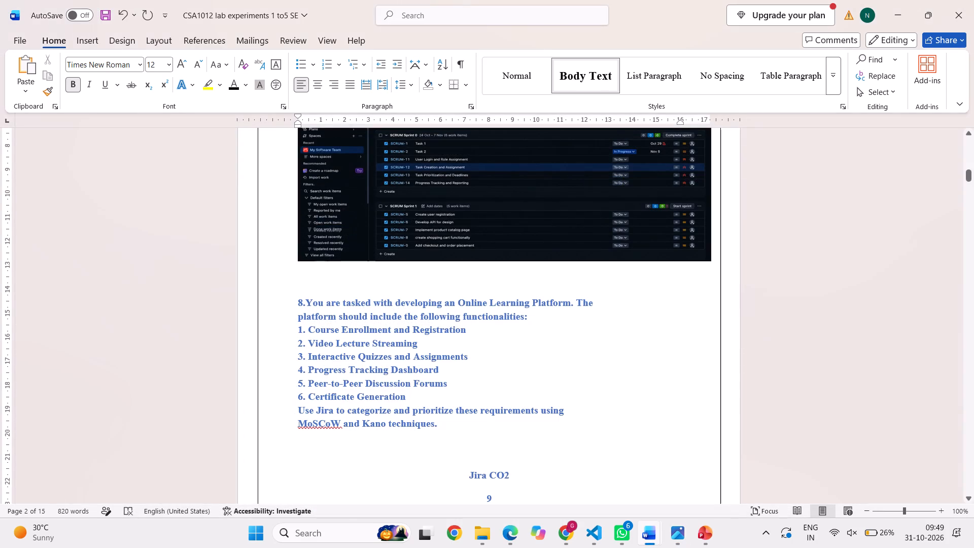
pyautogui.click(488, 533)
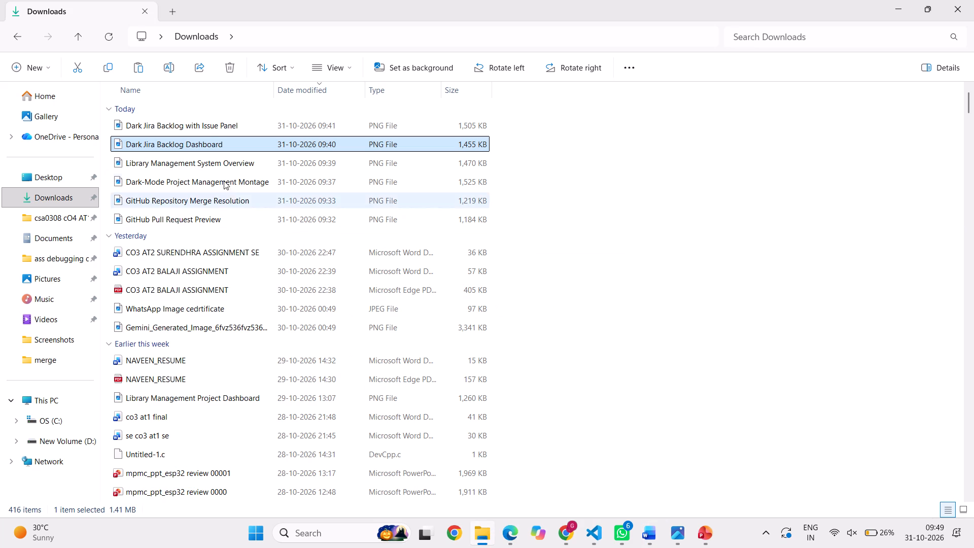
pyautogui.doubleClick(204, 127)
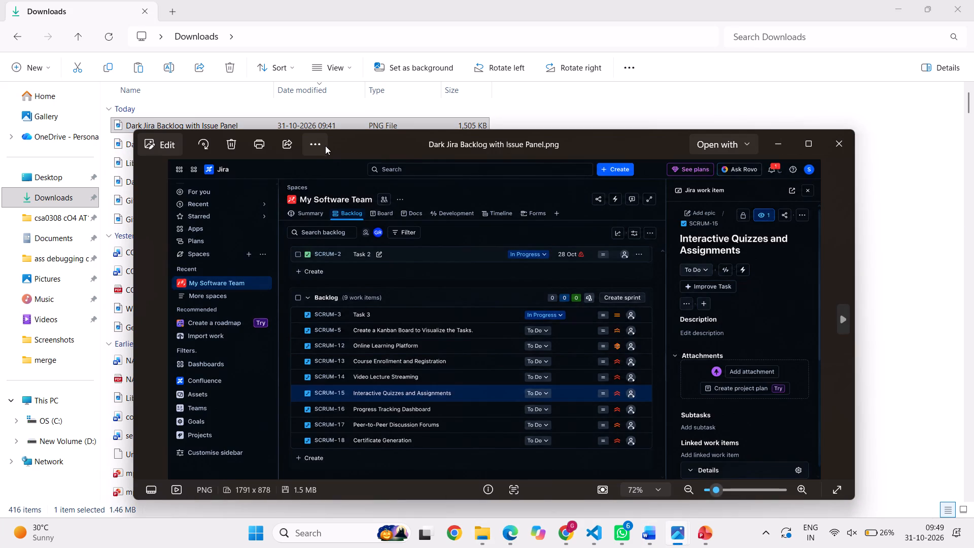
pyautogui.click(318, 135)
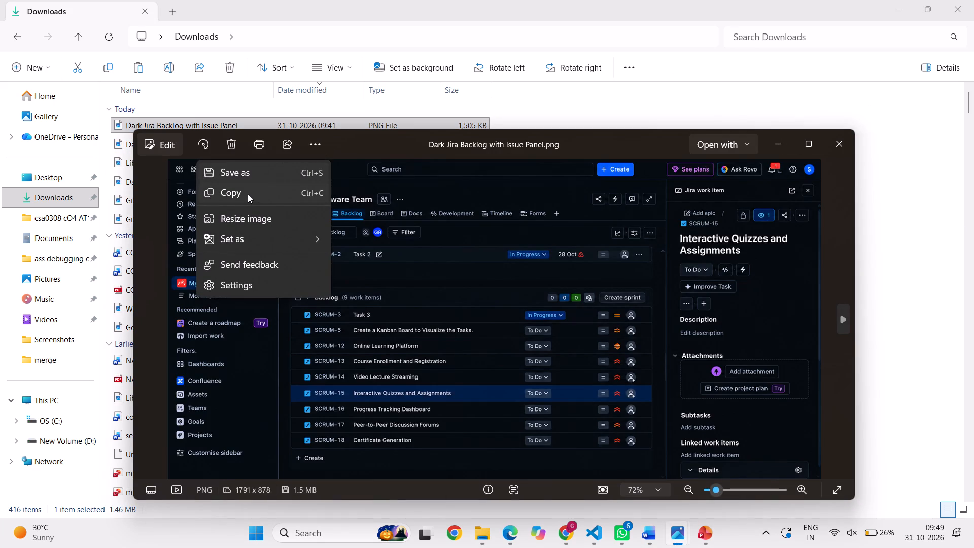
pyautogui.click(248, 194)
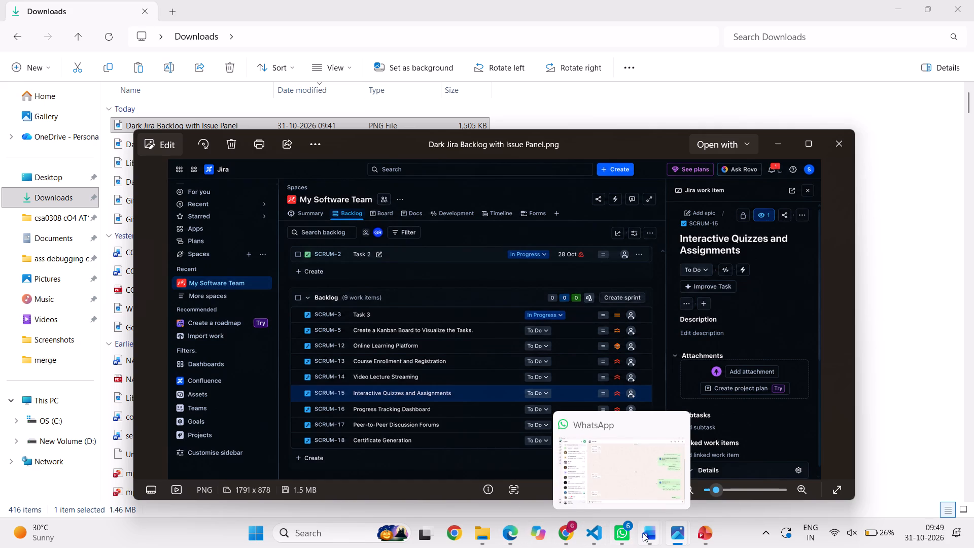
pyautogui.click(903, 463)
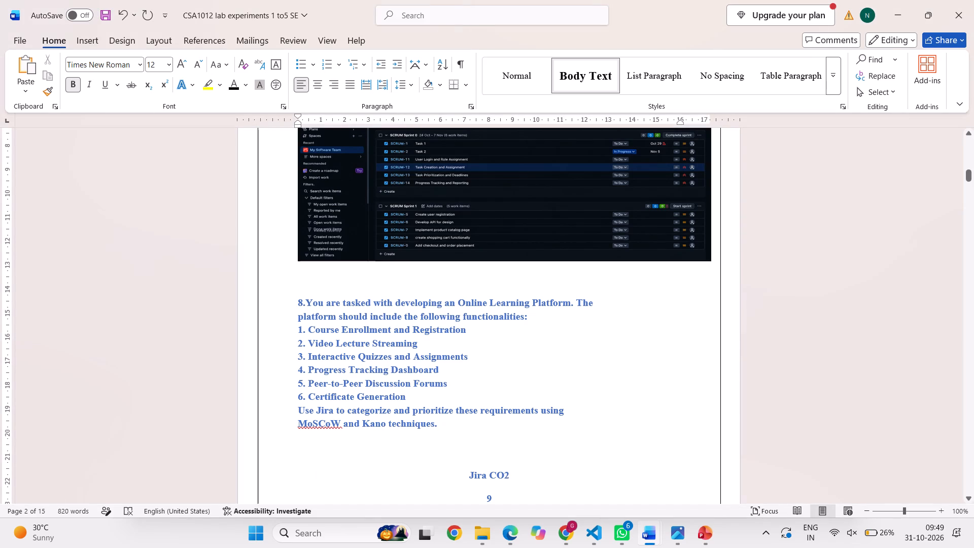
pyautogui.hotkey('ctrl', 'v')
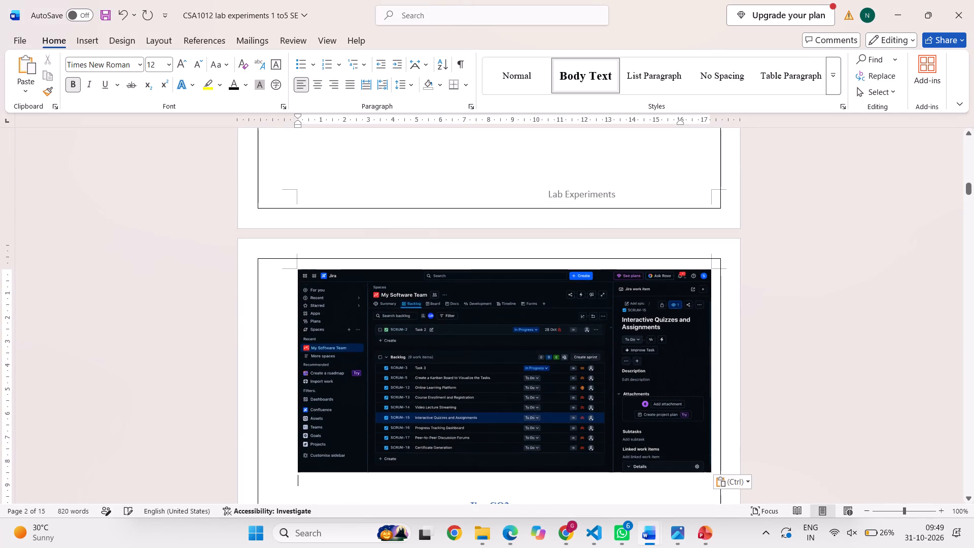
# Set the font size of the whole task 8 description, from "8.You are tasked" through "Kano techniques.", to 14.
pyautogui.scroll(1, 493, 383)
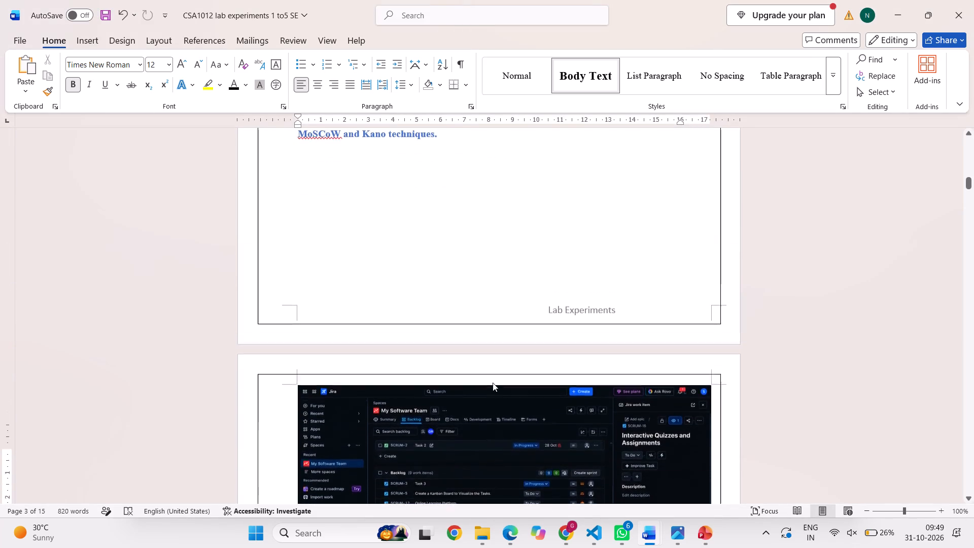
pyautogui.scroll(1, 493, 383)
pyautogui.moveTo(297, 147); pyautogui.dragTo(482, 291)
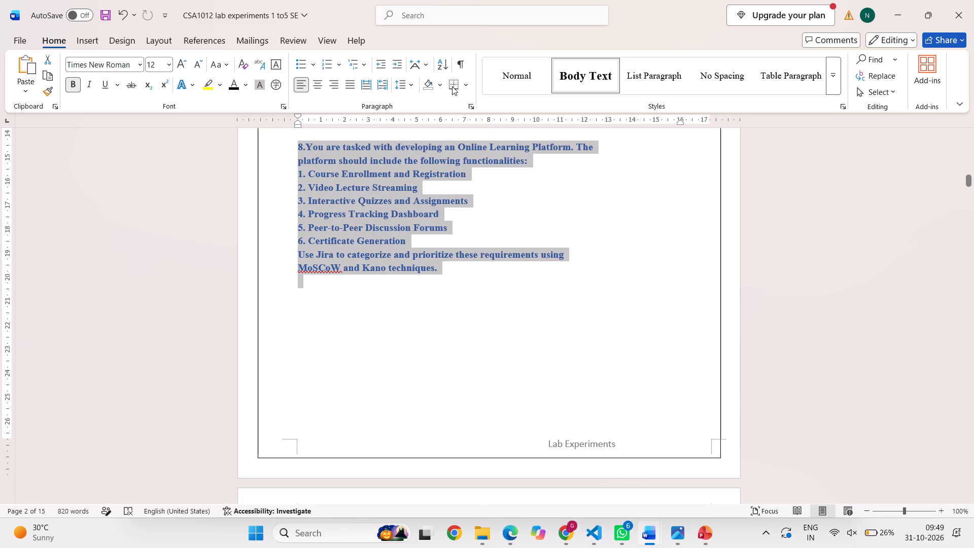
pyautogui.click(172, 60)
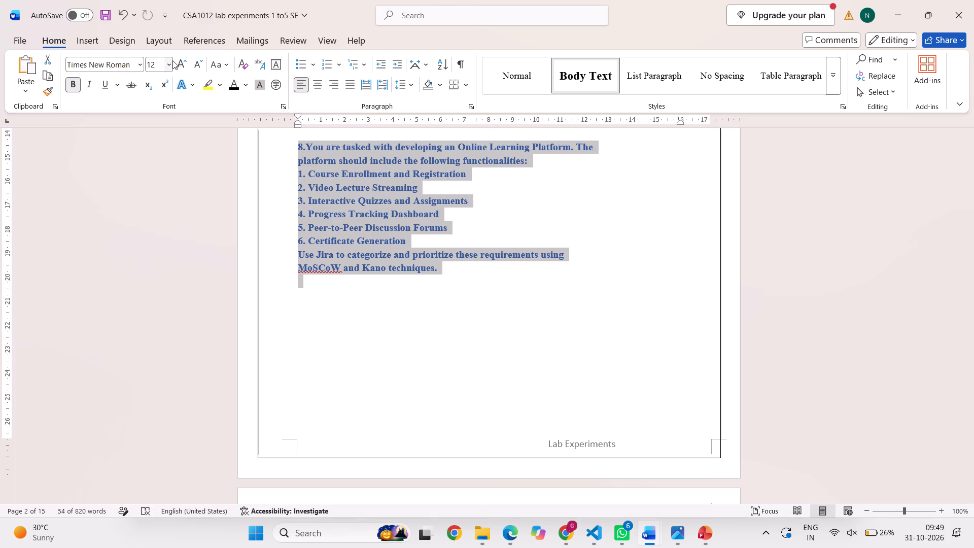
pyautogui.click(167, 60)
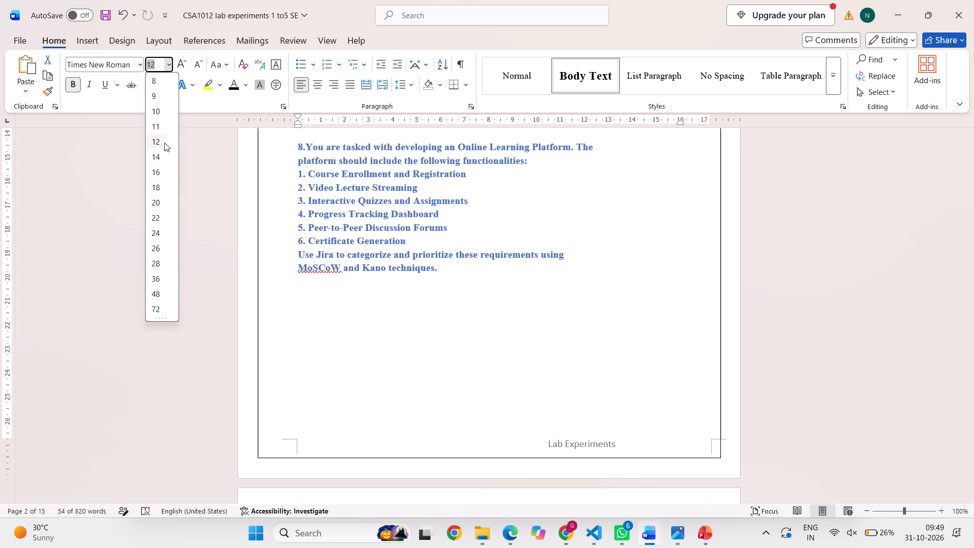
pyautogui.click(165, 155)
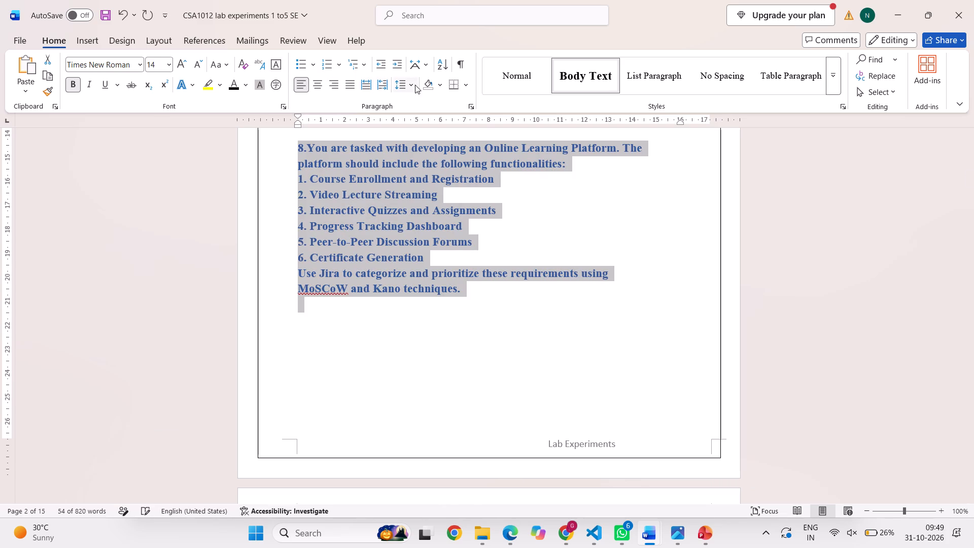
# Set the line spacing of the task 8 description to 1.5.
pyautogui.click(410, 81)
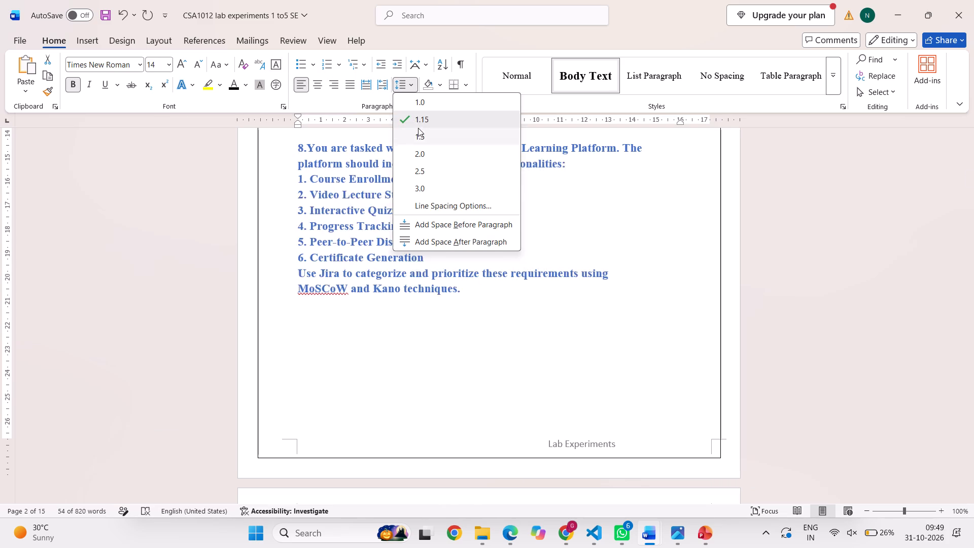
pyautogui.click(418, 132)
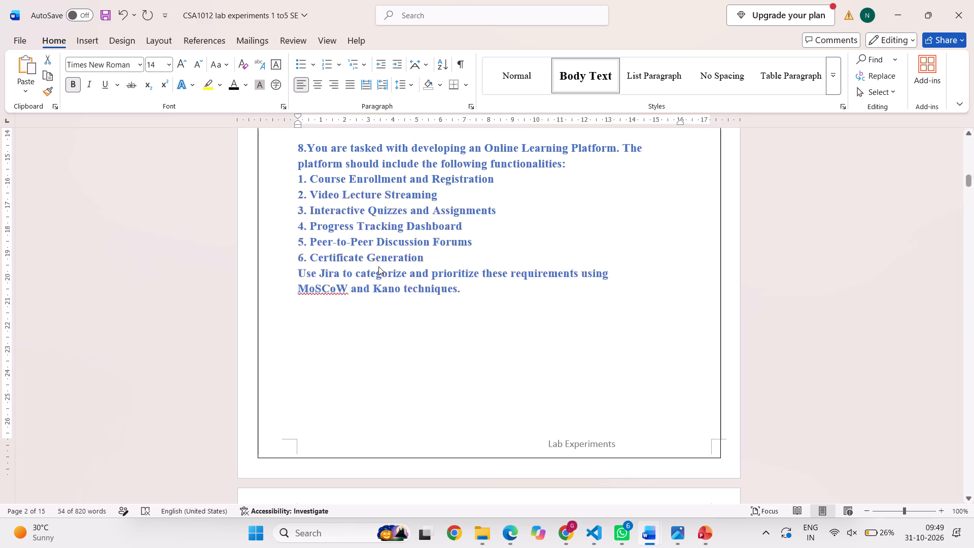
# Delete the centred "Jira CO2" line below the task 8 screenshot.
pyautogui.scroll(-1, 378, 266)
pyautogui.scroll(-1, 400, 363)
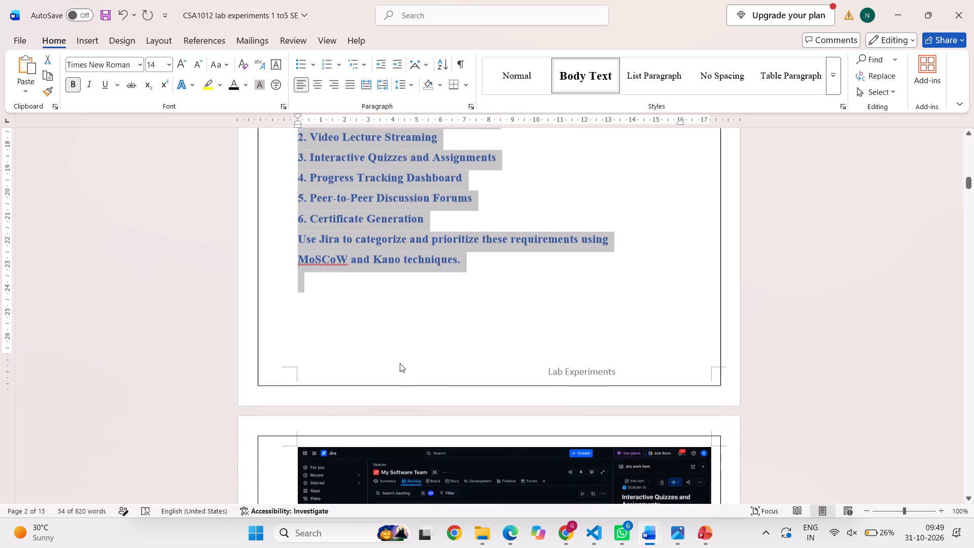
pyautogui.scroll(-1, 400, 363)
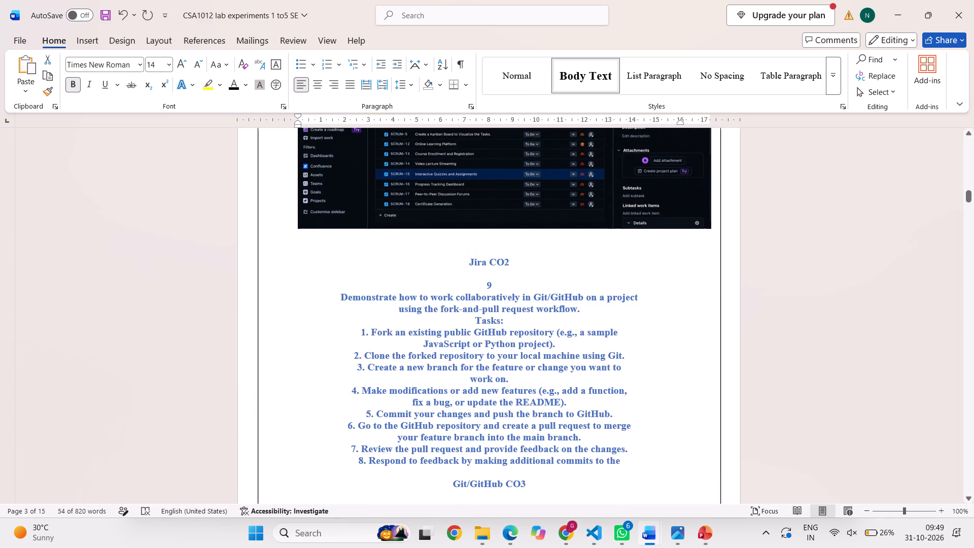
pyautogui.moveTo(468, 262); pyautogui.dragTo(529, 261)
pyautogui.press('BackSpace')
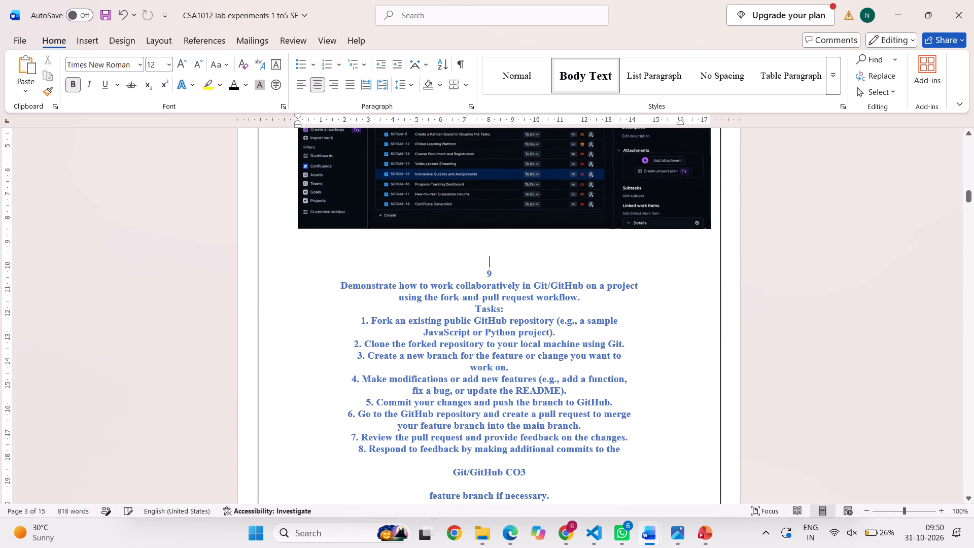
# Remove the separate centred 9 and add "9." before "Demonstrate how to work collaboratively in Git/GitHub".
pyautogui.click(497, 274)
pyautogui.press('BackSpace')
pyautogui.press('BackSpace')
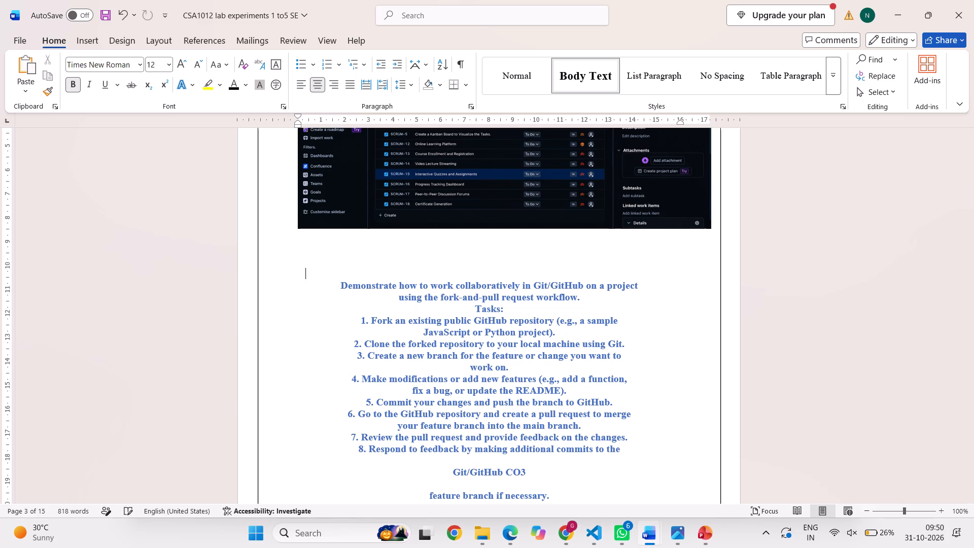
pyautogui.click(340, 284)
pyautogui.press('pageup')
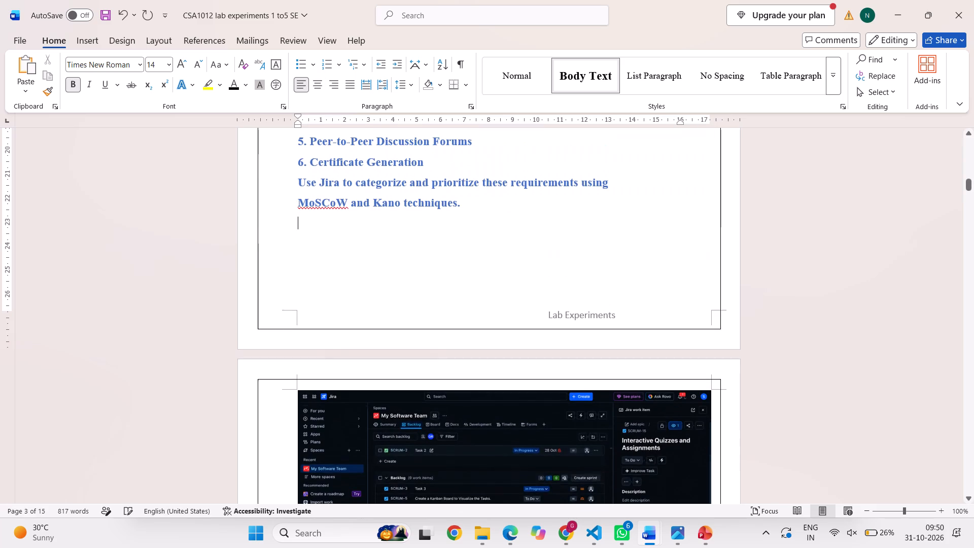
pyautogui.press('Delete')
pyautogui.scroll(1, 340, 284)
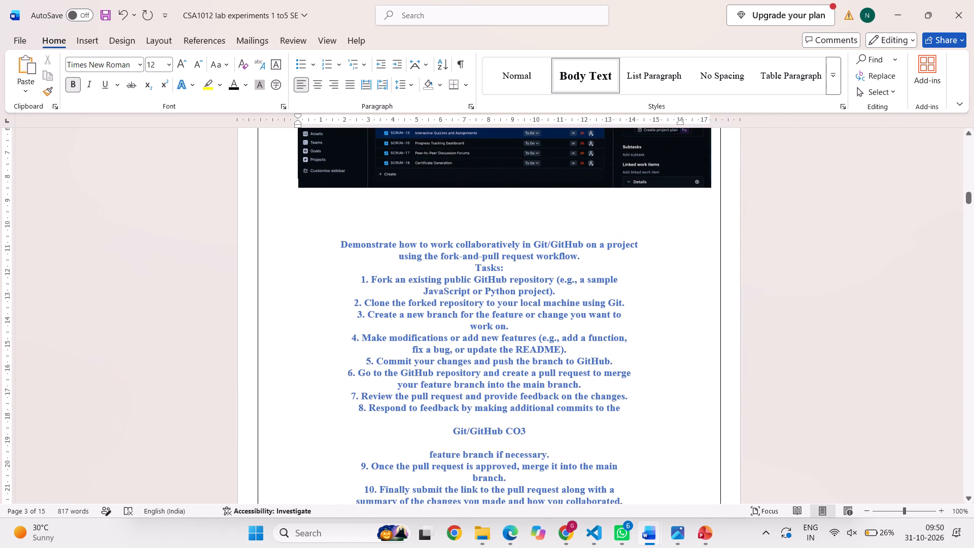
pyautogui.click(340, 247)
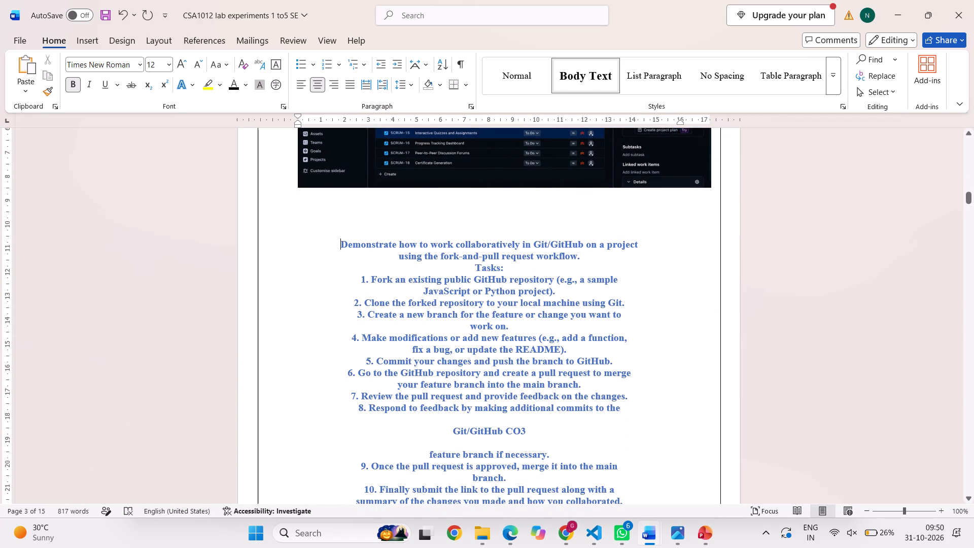
pyautogui.press('9')
pyautogui.press('.')
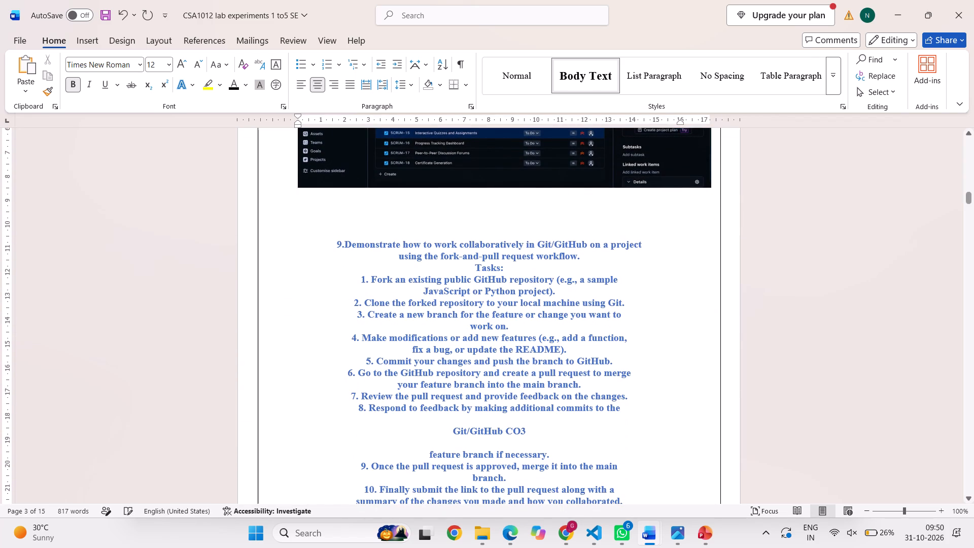
# Left-align the task 9 description from "9.Demonstrate how to work collaboratively" through "8. Respond to feedback by making additional commits to the".
pyautogui.moveTo(336, 239); pyautogui.dragTo(621, 423)
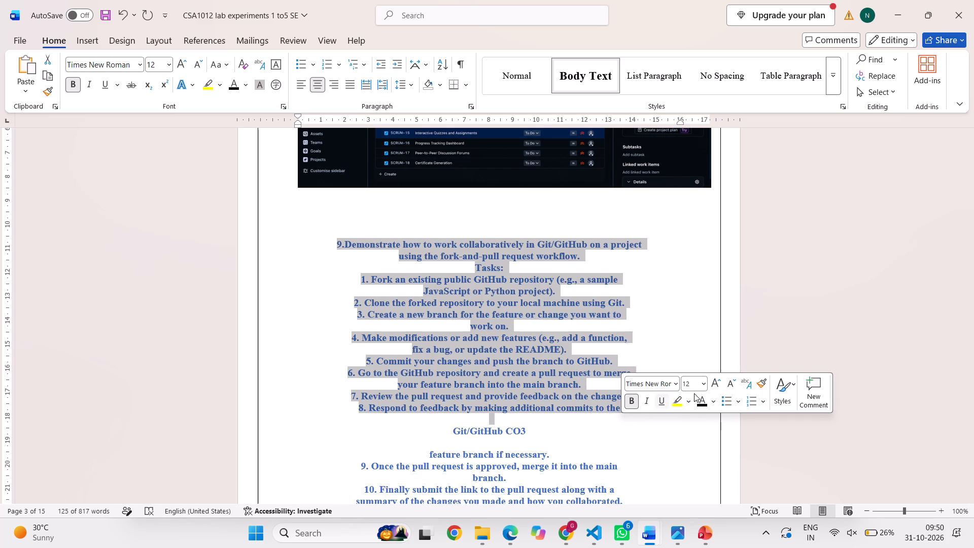
pyautogui.click(295, 87)
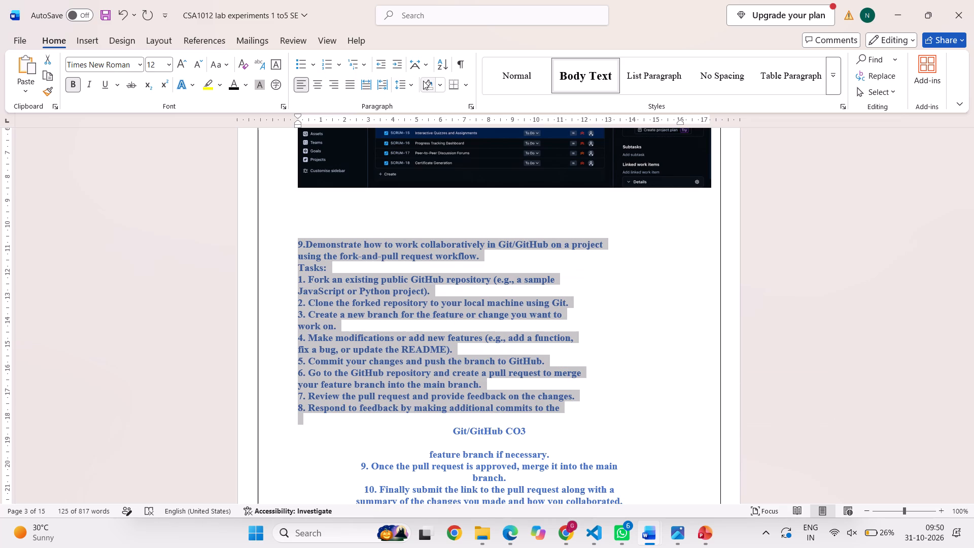
# Set the line spacing of the left-aligned task 9 description to 1.15.
pyautogui.click(412, 83)
pyautogui.click(418, 116)
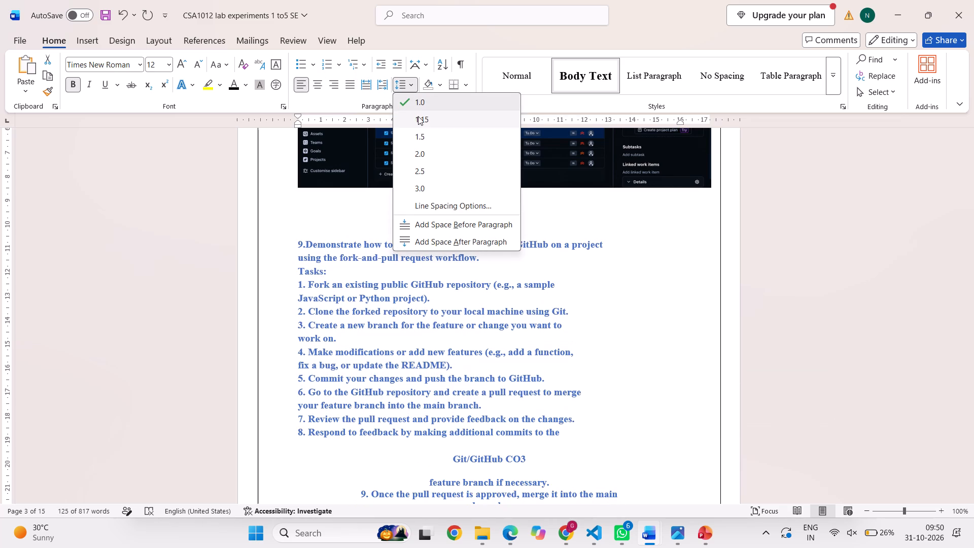
# Join the line "using the fork-and-pull request workflow." to the end of "on a project", separated by a space.
pyautogui.click(296, 258)
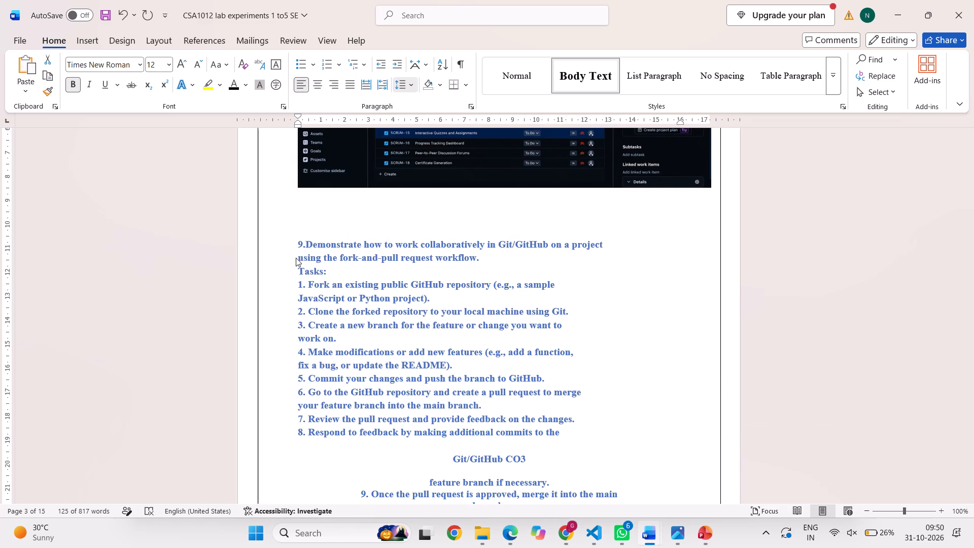
pyautogui.press('BackSpace')
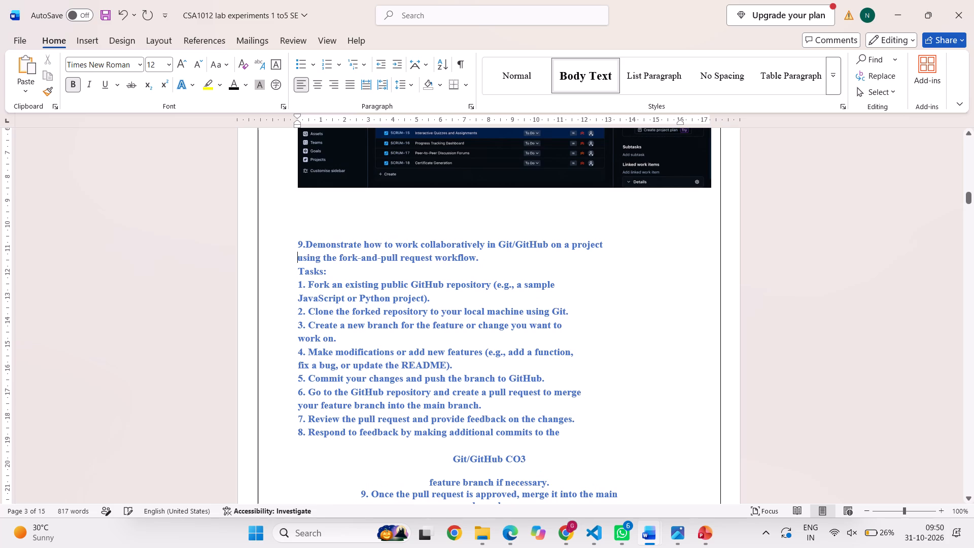
pyautogui.press('BackSpace')
pyautogui.press('space')
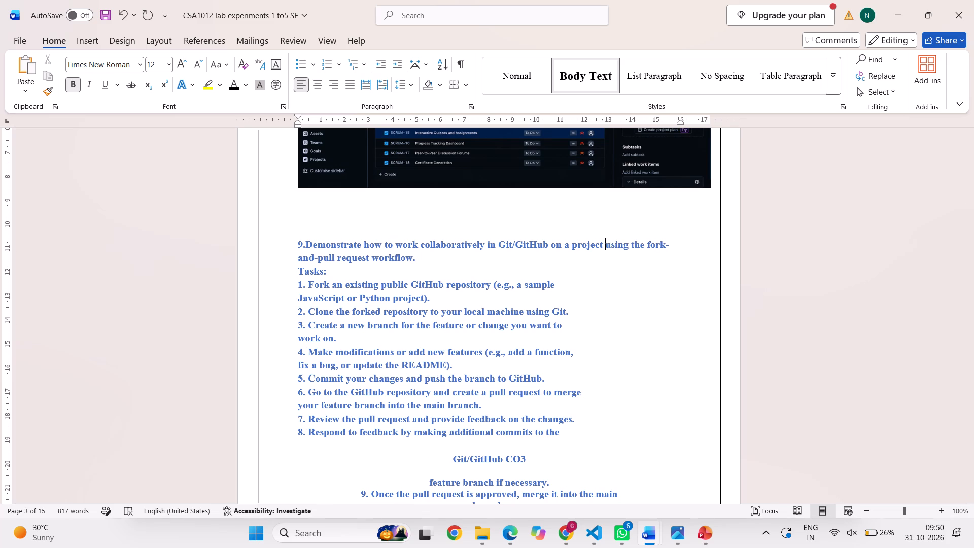
# Add a blank line after "8. Respond to feedback by making additional commits to the" in task 9.
pyautogui.press('Down')
pyautogui.press('Down')
pyautogui.scroll(-1, 296, 258)
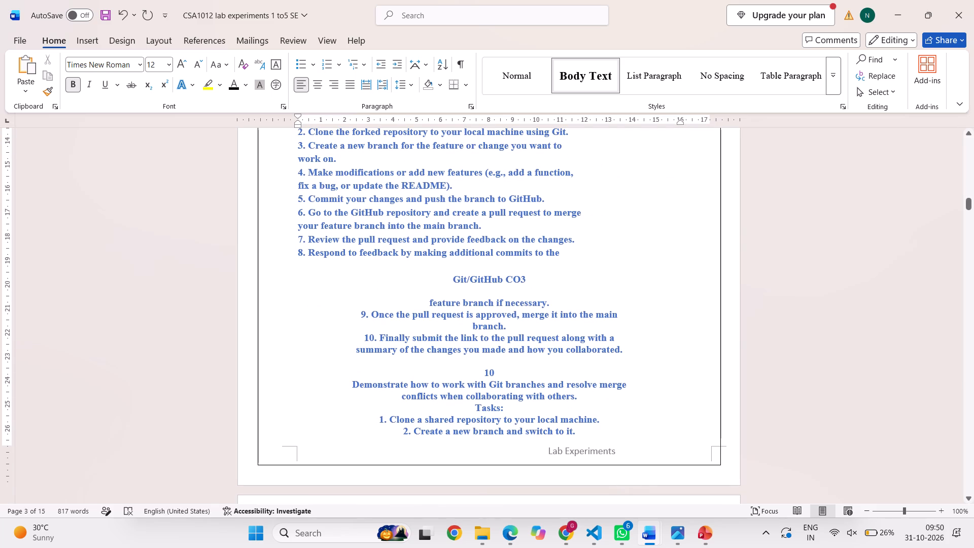
pyautogui.click(560, 254)
pyautogui.press('Return')
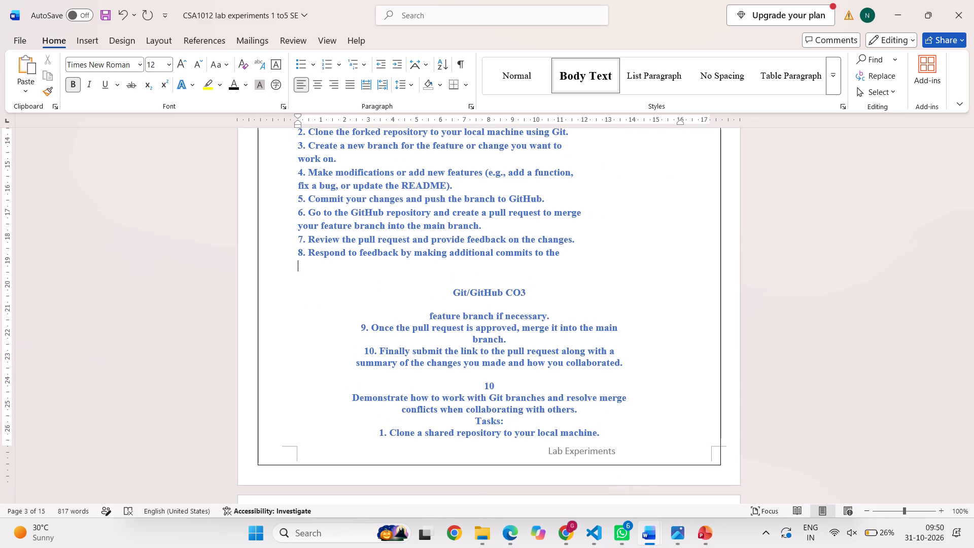
# Examine the images in the Screenshots and Downloads folders, including Dark-Mode Project Management Montage, for the task 9 screenshot.
pyautogui.click(484, 534)
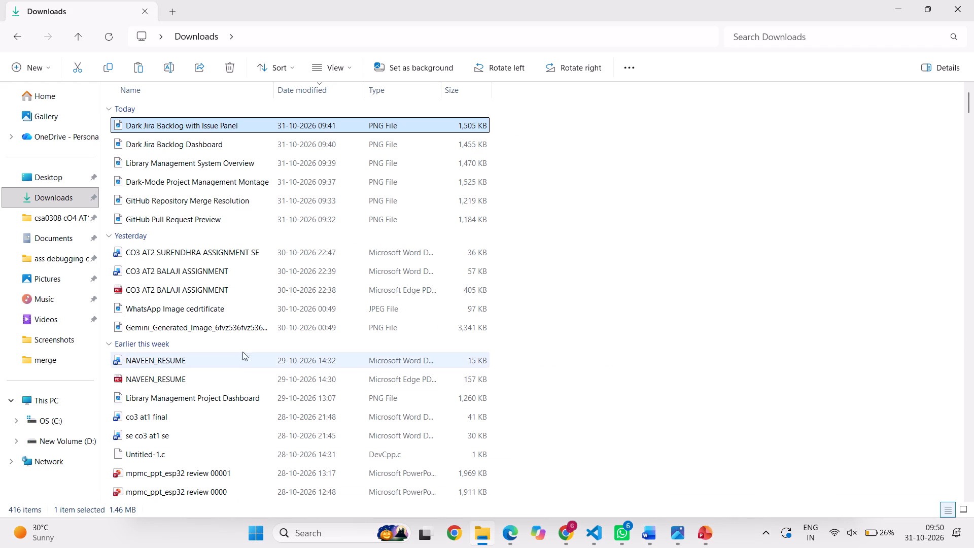
pyautogui.click(63, 336)
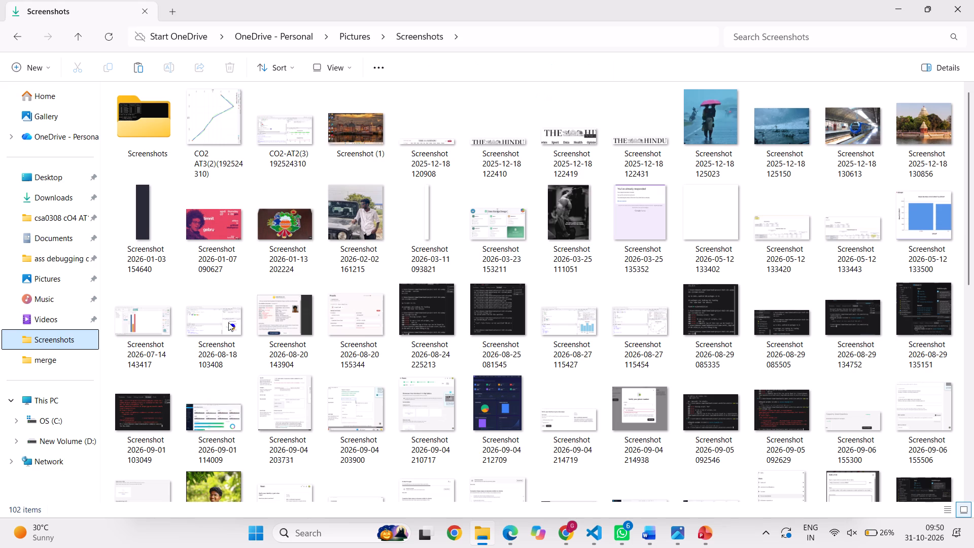
pyautogui.scroll(-12, 360, 329)
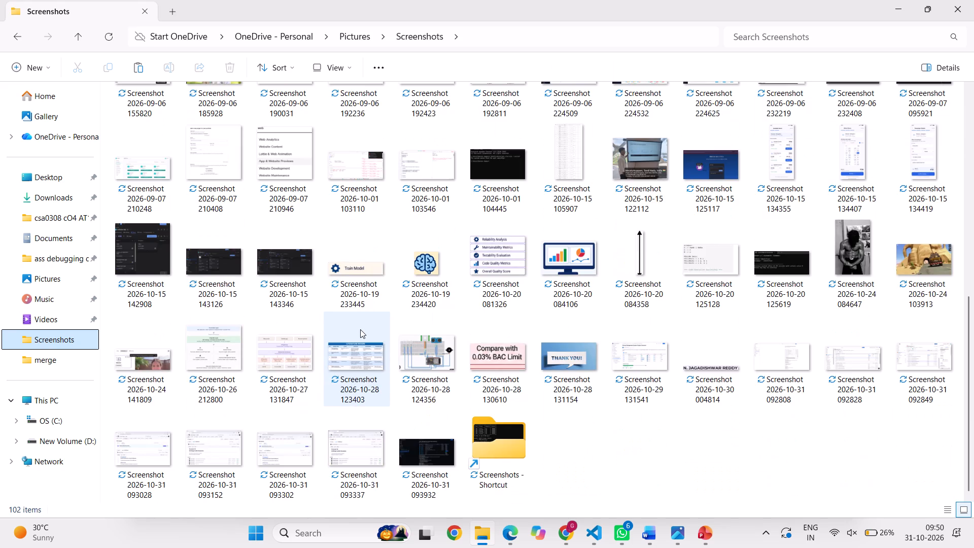
pyautogui.scroll(-5, 360, 329)
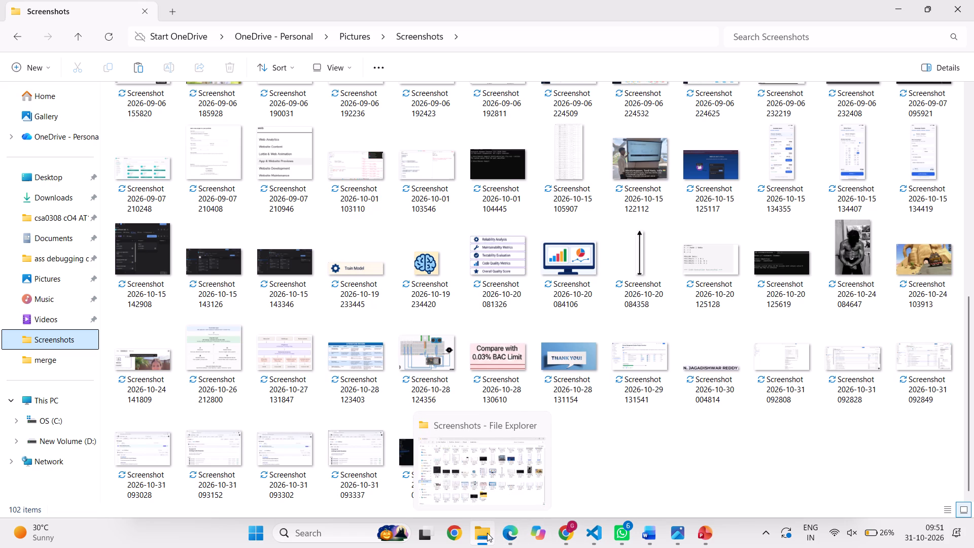
pyautogui.click(471, 483)
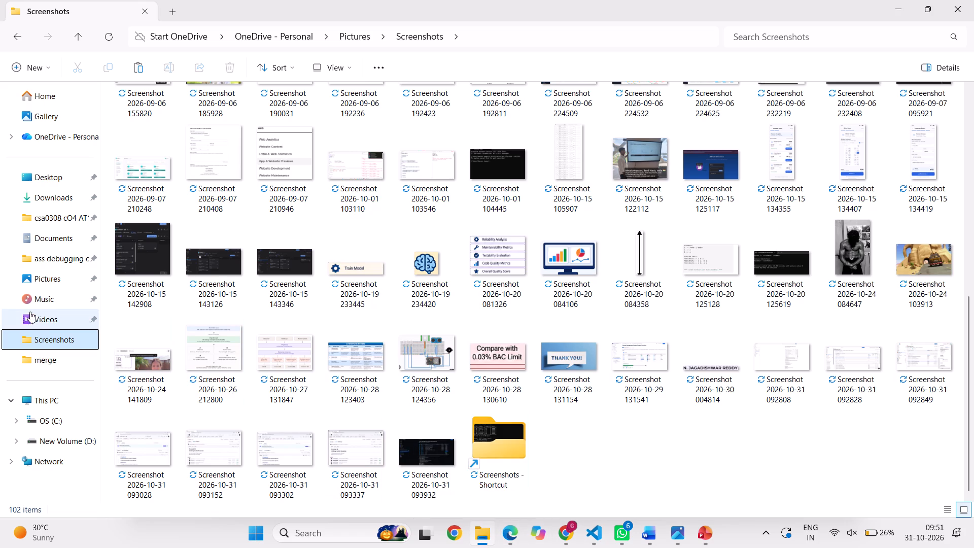
pyautogui.click(64, 199)
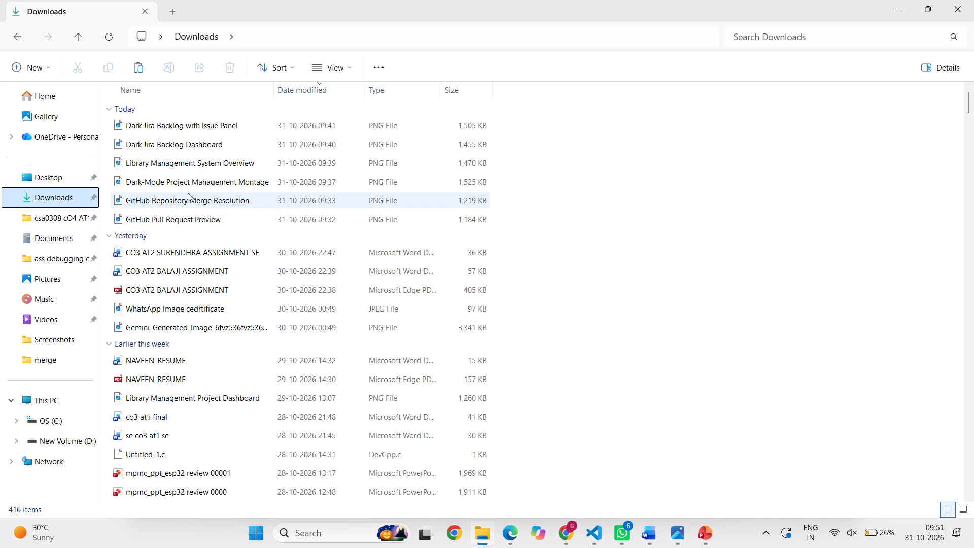
pyautogui.doubleClick(161, 183)
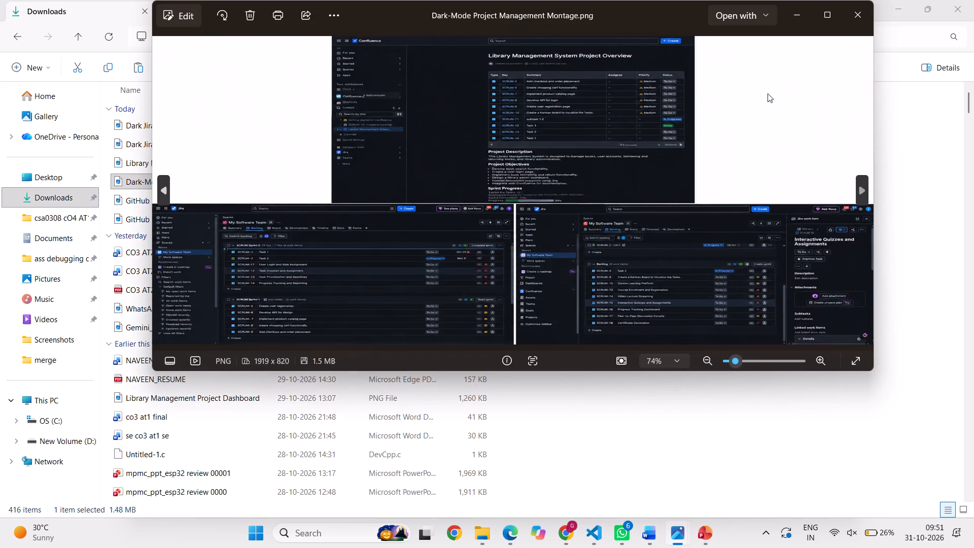
pyautogui.click(860, 15)
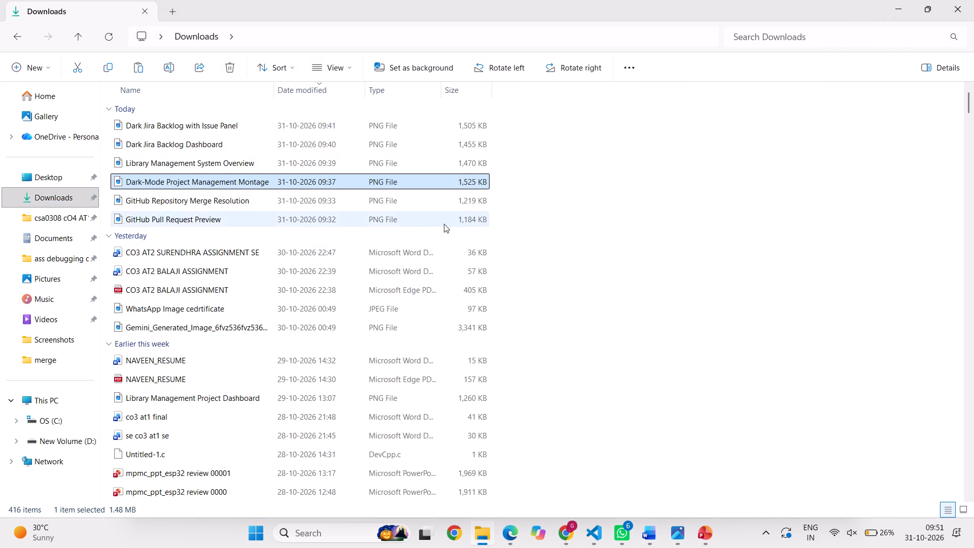
# Copy the GitHub Pull Request Preview image from Downloads and paste it below the task 9 description in the Word lab report.
pyautogui.doubleClick(354, 222)
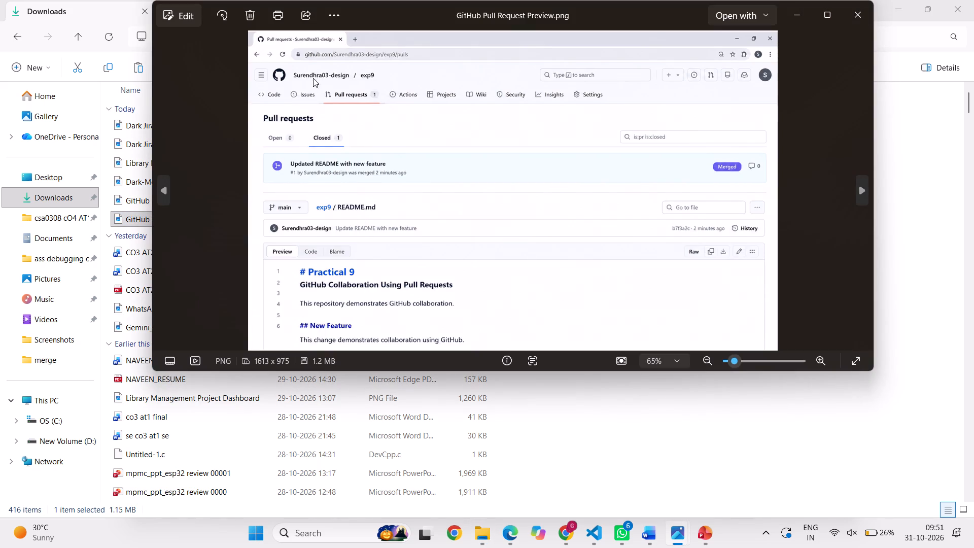
pyautogui.click(334, 15)
pyautogui.click(269, 62)
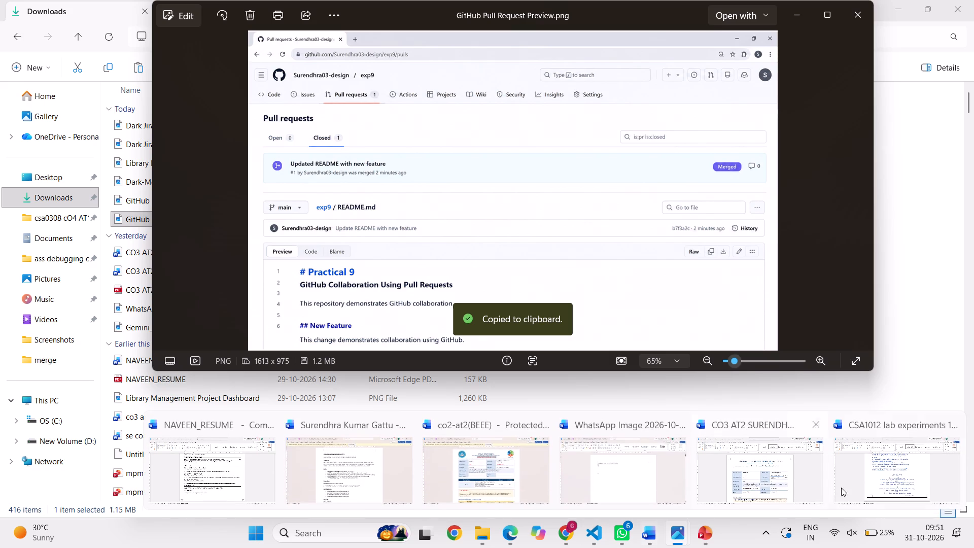
pyautogui.click(893, 483)
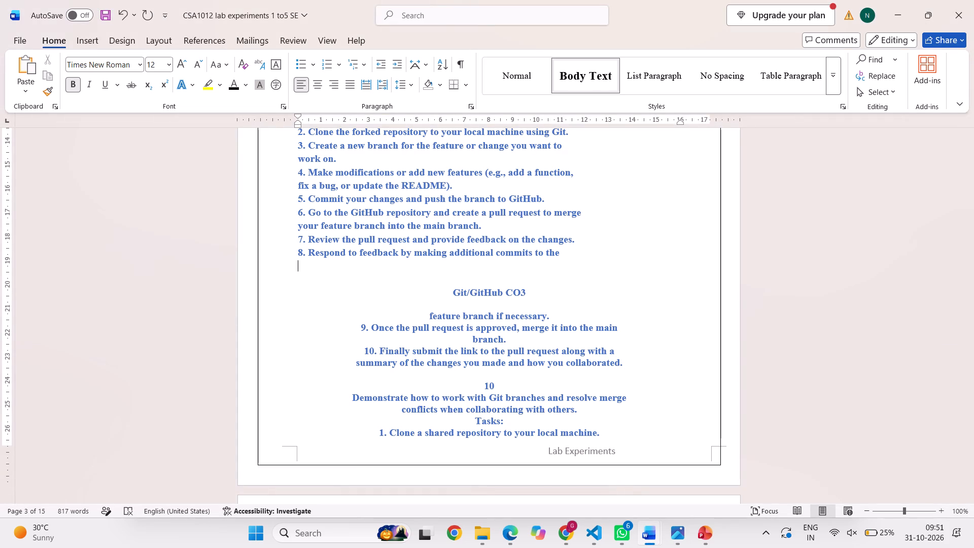
pyautogui.hotkey('ctrl', 'v')
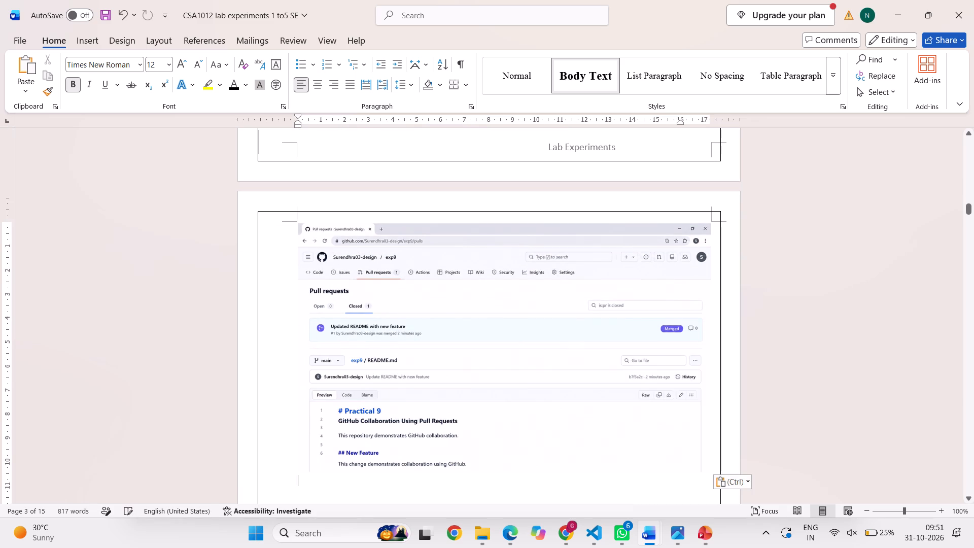
# Set the line spacing of the task 9 description, from "9.Demonstrate" through item 8, to 1.5.
pyautogui.scroll(1, 565, 259)
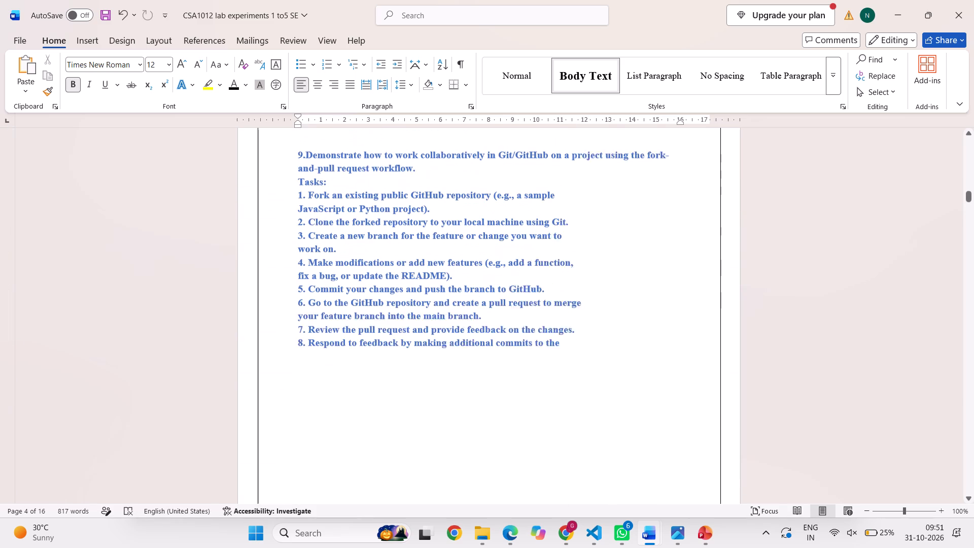
pyautogui.scroll(1, 565, 259)
pyautogui.moveTo(298, 175); pyautogui.dragTo(473, 276)
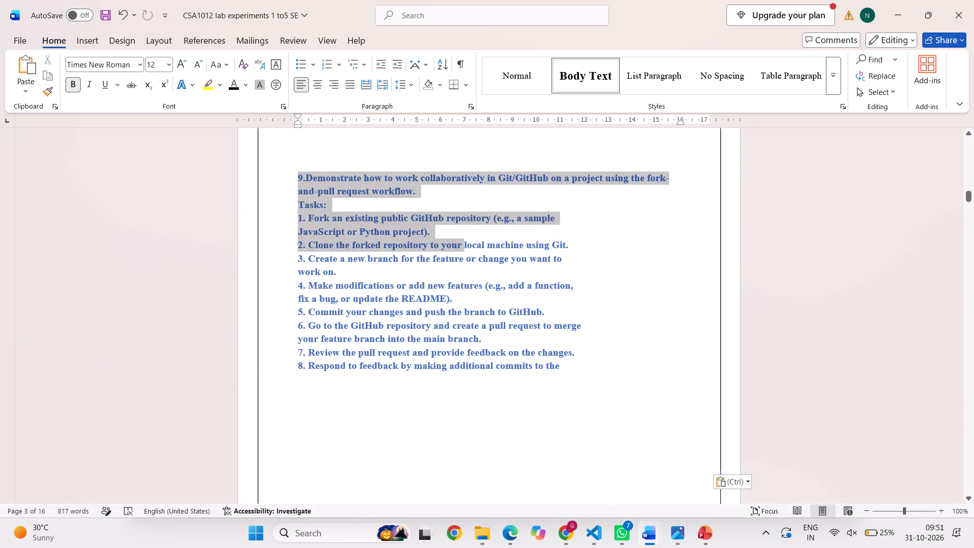
pyautogui.moveTo(473, 276); pyautogui.dragTo(565, 384)
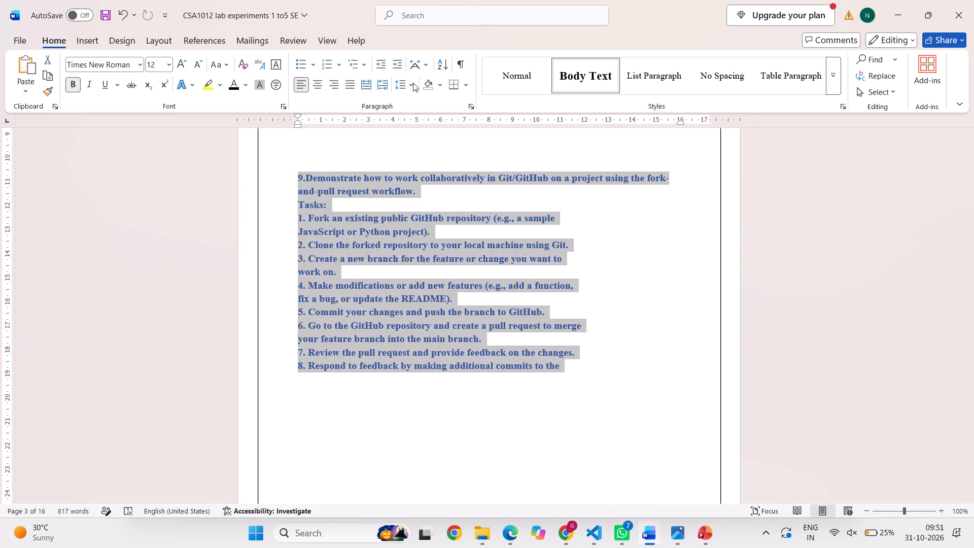
pyautogui.moveTo(412, 83); pyautogui.dragTo(414, 133)
pyautogui.click(414, 133)
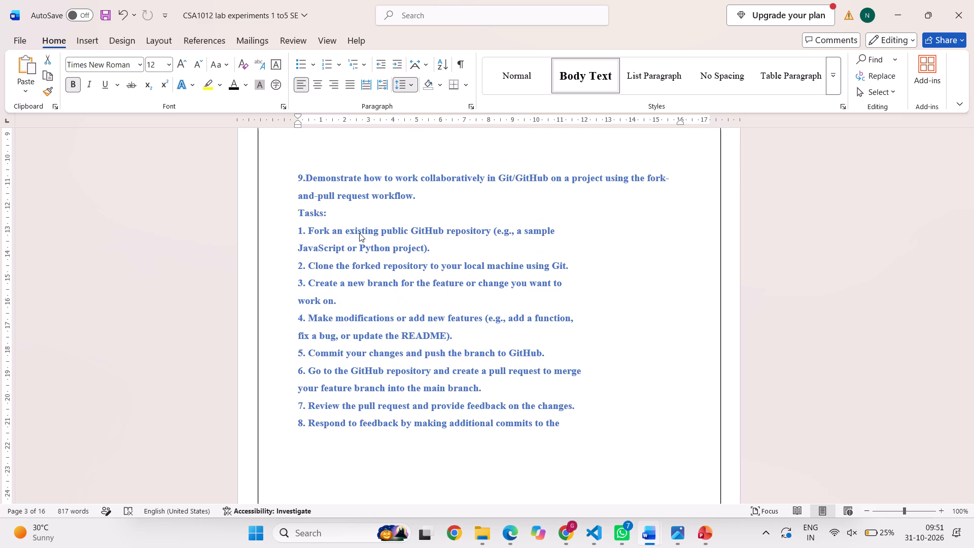
# Delete the leftover text below the task 9 screenshot, from "Git/GitHub CO3" through "how you collaborated.".
pyautogui.scroll(-3, 359, 233)
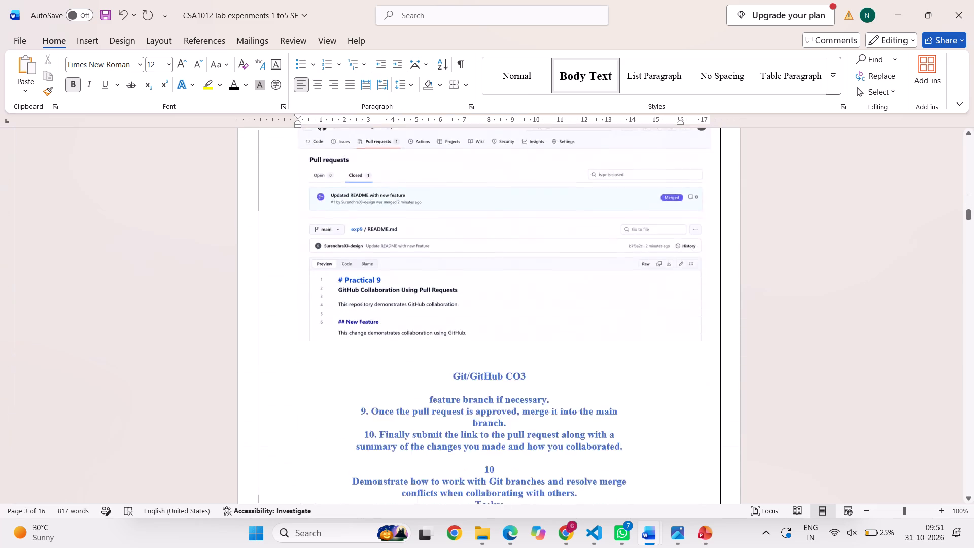
pyautogui.scroll(-1, 331, 248)
pyautogui.moveTo(451, 280); pyautogui.dragTo(745, 336)
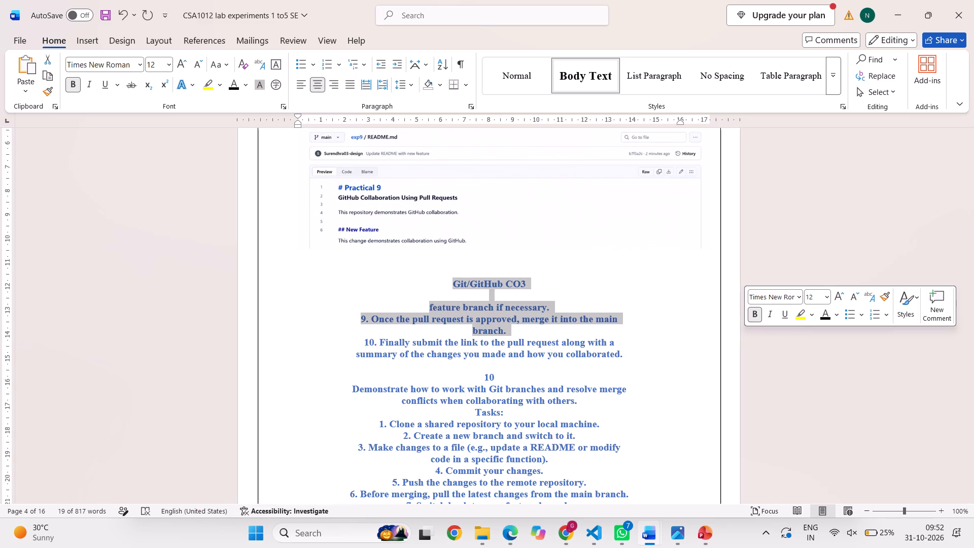
pyautogui.click(434, 280)
pyautogui.moveTo(450, 283); pyautogui.dragTo(541, 325)
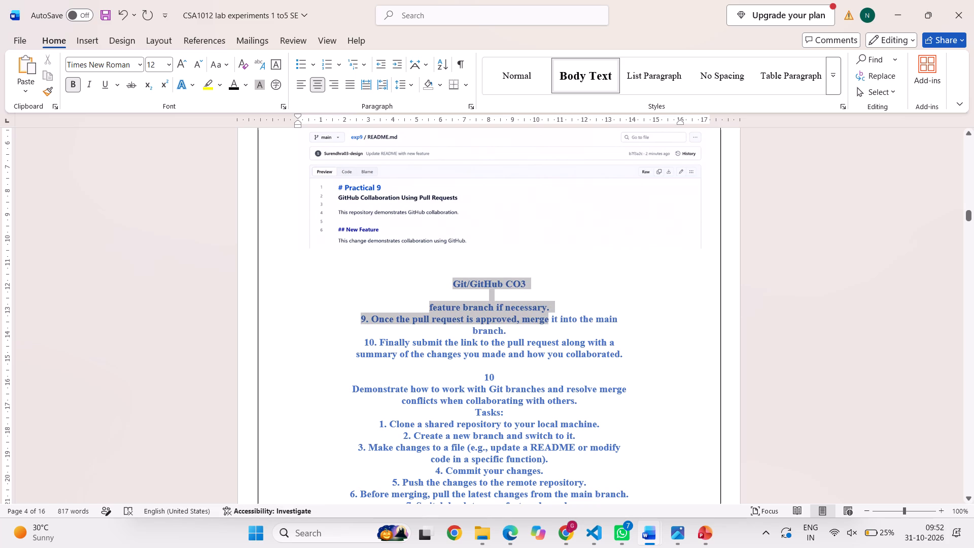
pyautogui.moveTo(541, 325); pyautogui.dragTo(712, 355)
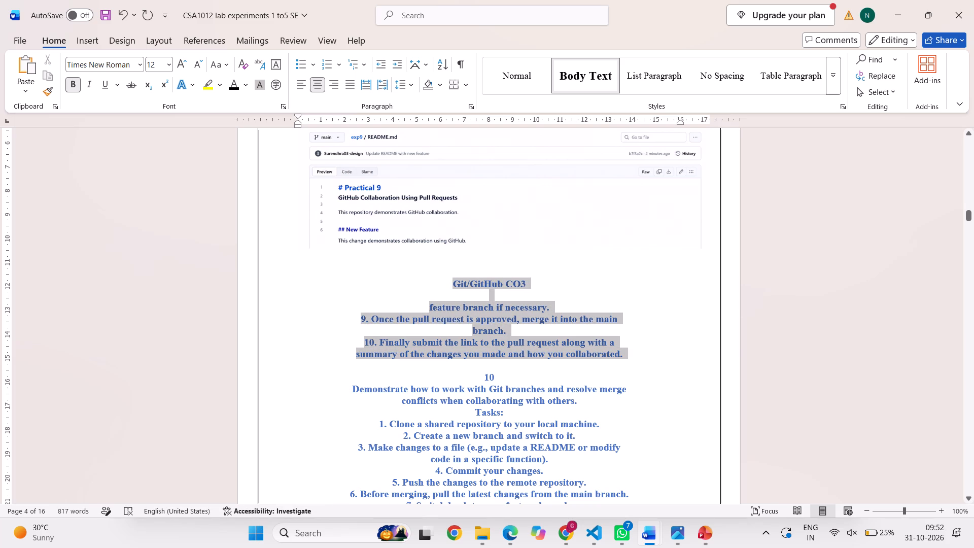
pyautogui.moveTo(712, 355); pyautogui.dragTo(710, 355)
pyautogui.press('BackSpace')
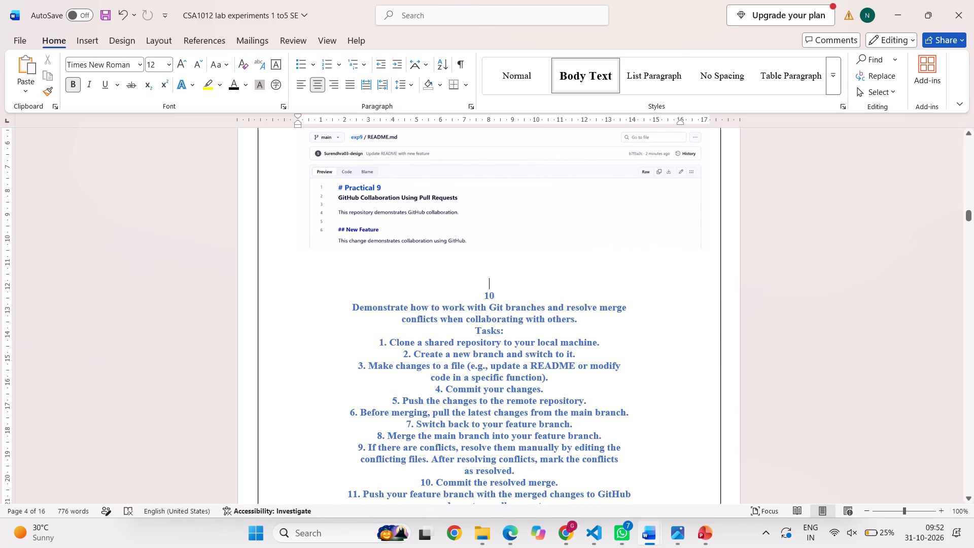
# Remove the standalone number 10 and insert "10." directly before "Demonstrate how to work with Git branches".
pyautogui.click(498, 294)
pyautogui.press('BackSpace')
pyautogui.press('BackSpace')
pyautogui.click(349, 309)
pyautogui.write('10,')
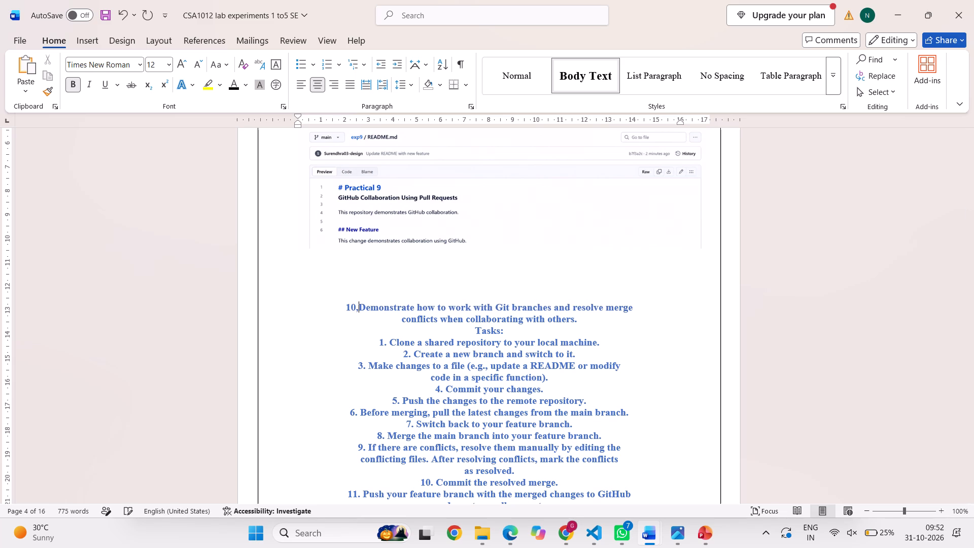
pyautogui.press('BackSpace')
pyautogui.press('.')
pyautogui.click(349, 309)
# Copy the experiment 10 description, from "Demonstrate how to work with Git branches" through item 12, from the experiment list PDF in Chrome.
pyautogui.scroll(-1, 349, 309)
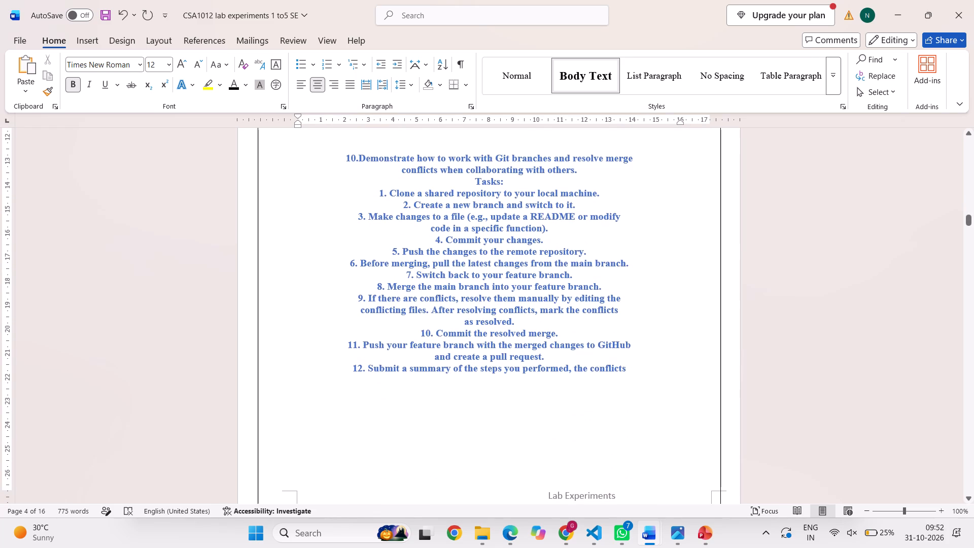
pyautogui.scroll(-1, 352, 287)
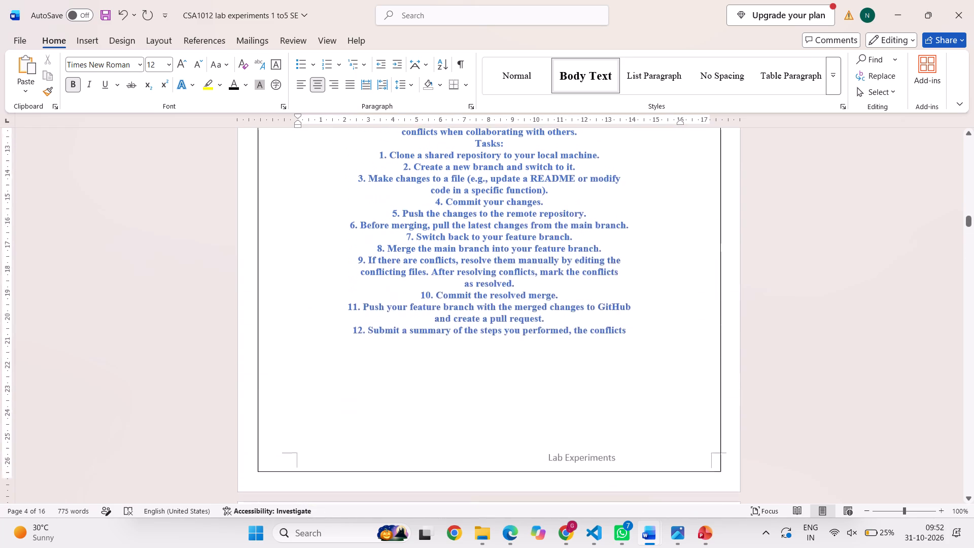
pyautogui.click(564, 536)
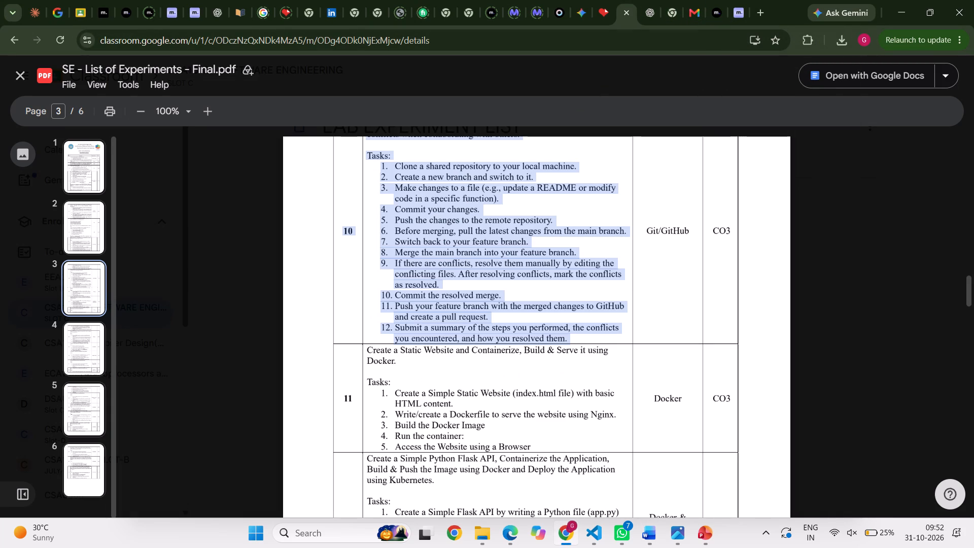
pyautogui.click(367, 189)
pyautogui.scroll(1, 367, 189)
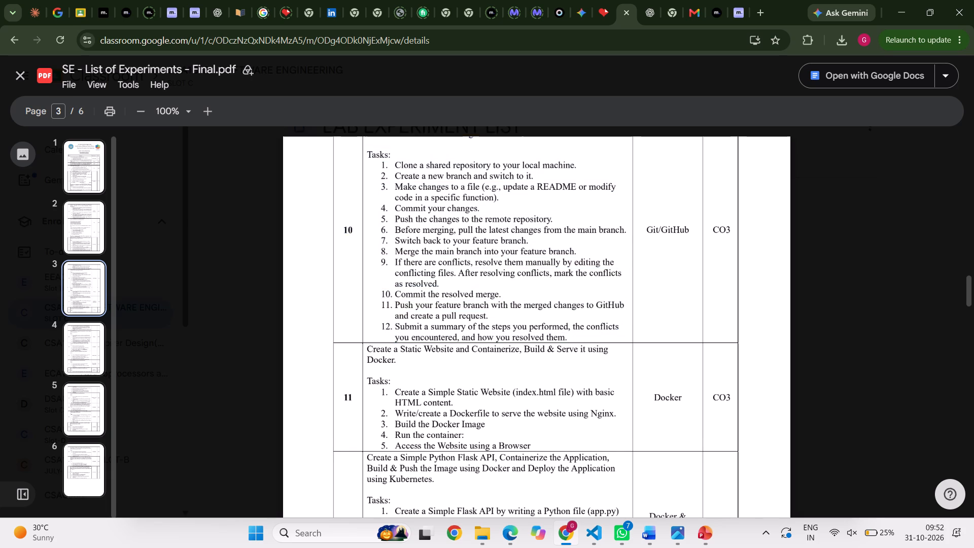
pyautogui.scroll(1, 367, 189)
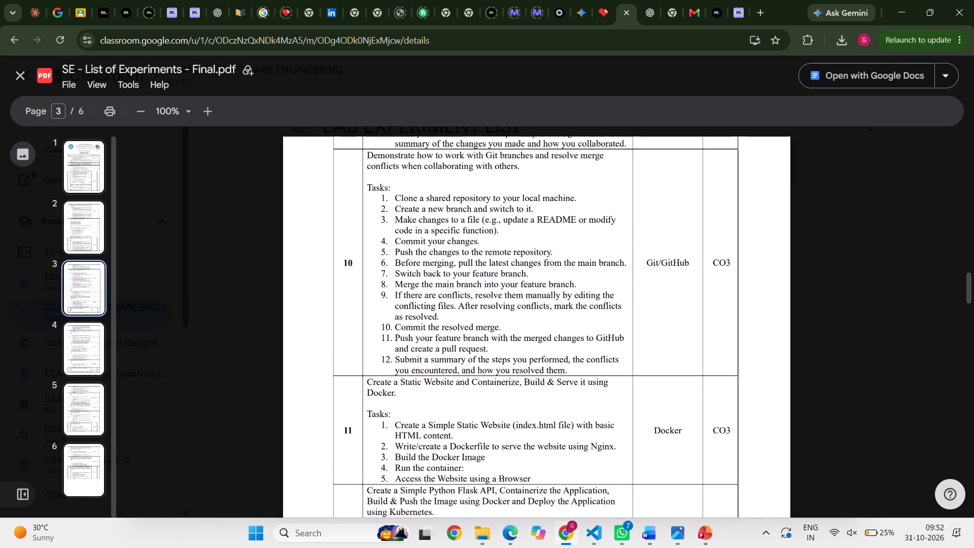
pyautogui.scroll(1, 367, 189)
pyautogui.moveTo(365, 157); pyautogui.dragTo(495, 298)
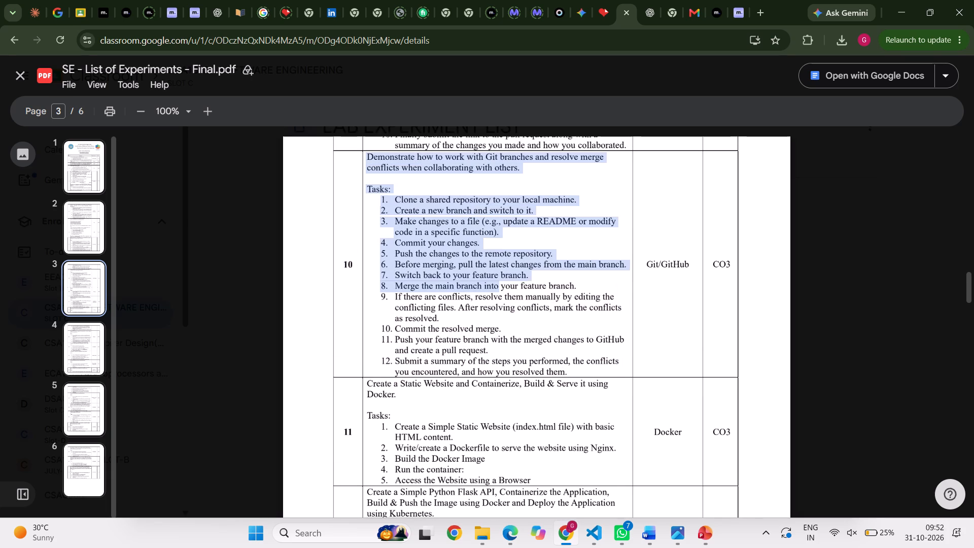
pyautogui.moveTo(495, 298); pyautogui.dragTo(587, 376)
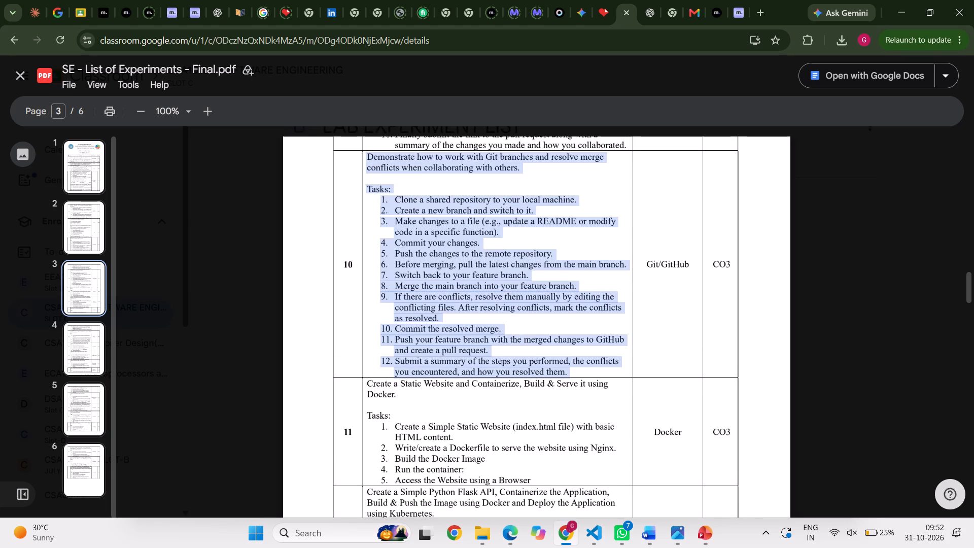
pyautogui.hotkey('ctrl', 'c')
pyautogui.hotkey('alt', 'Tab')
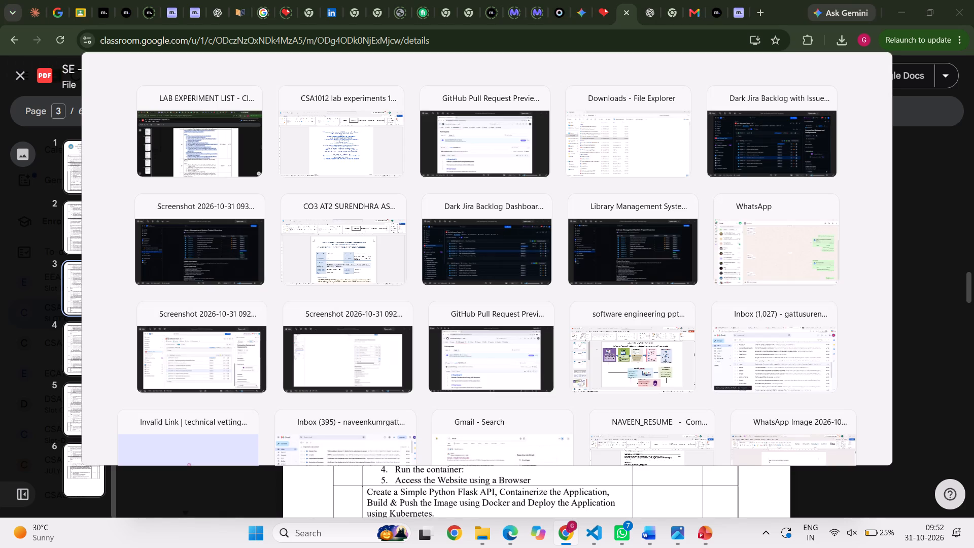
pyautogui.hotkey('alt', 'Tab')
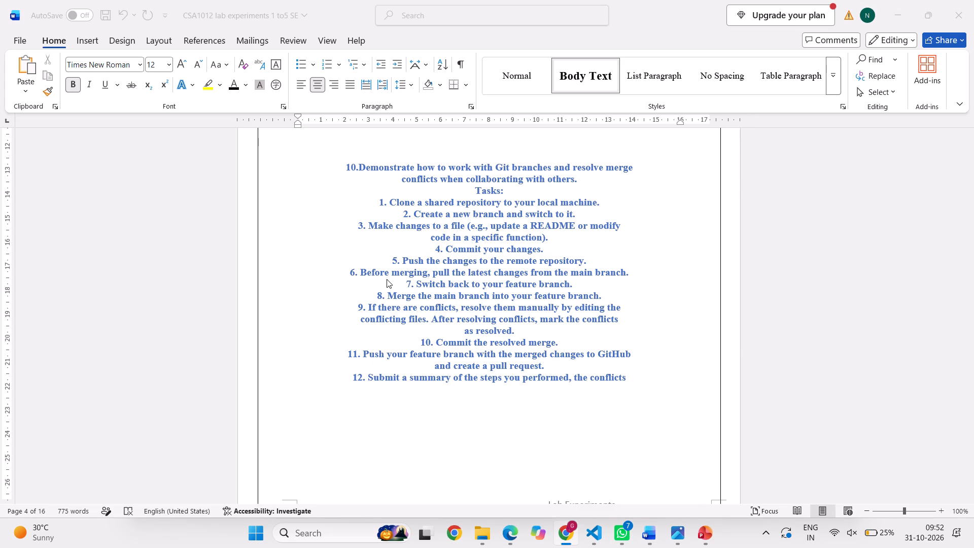
# Left-align the task 10 description in the Word report, from "10.Demonstrate" through item 12.
pyautogui.click(346, 166)
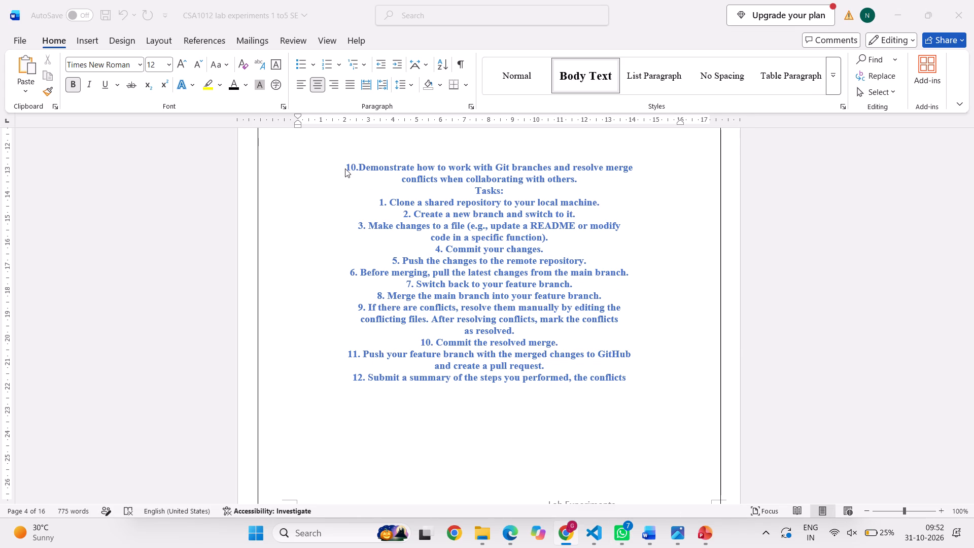
pyautogui.moveTo(345, 167); pyautogui.dragTo(355, 164)
pyautogui.doubleClick(355, 164)
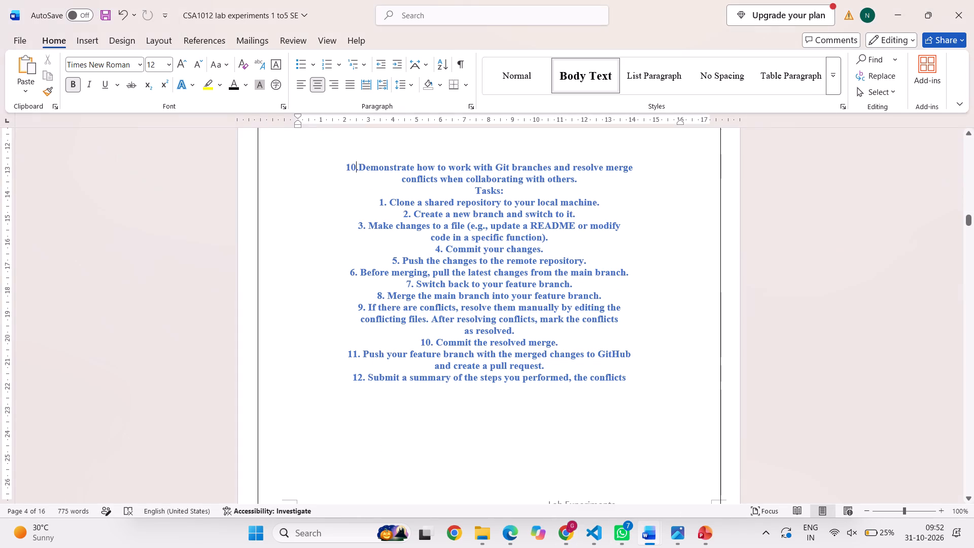
pyautogui.moveTo(347, 164); pyautogui.dragTo(610, 335)
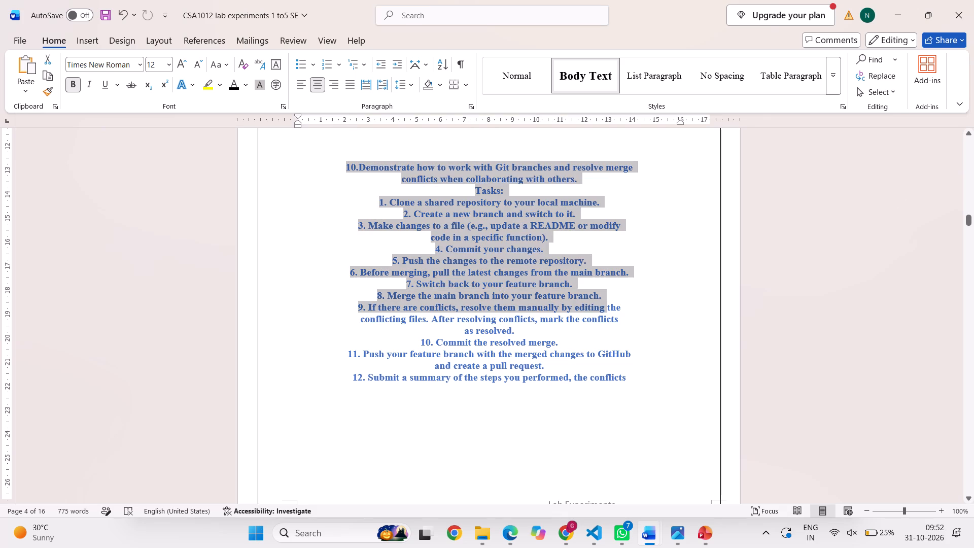
pyautogui.moveTo(610, 335); pyautogui.dragTo(626, 390)
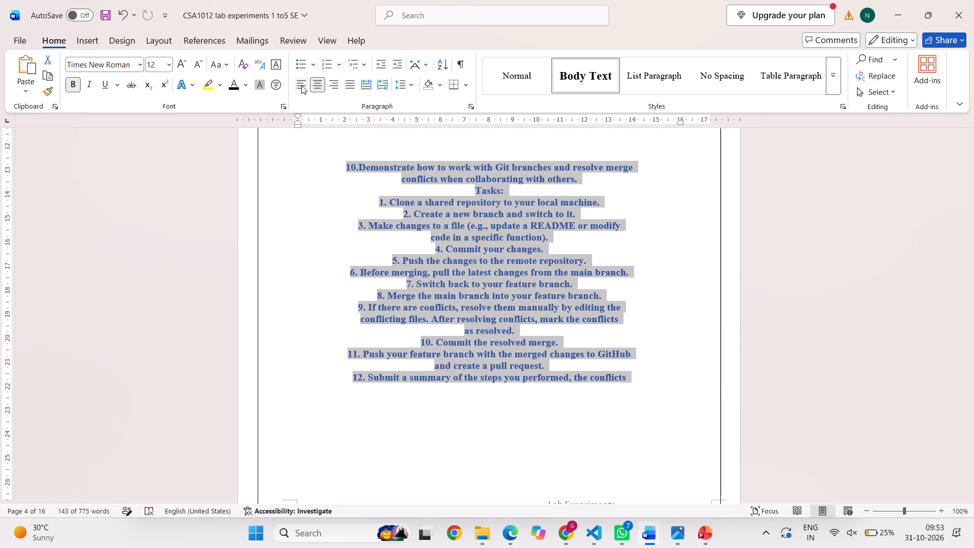
pyautogui.click(301, 85)
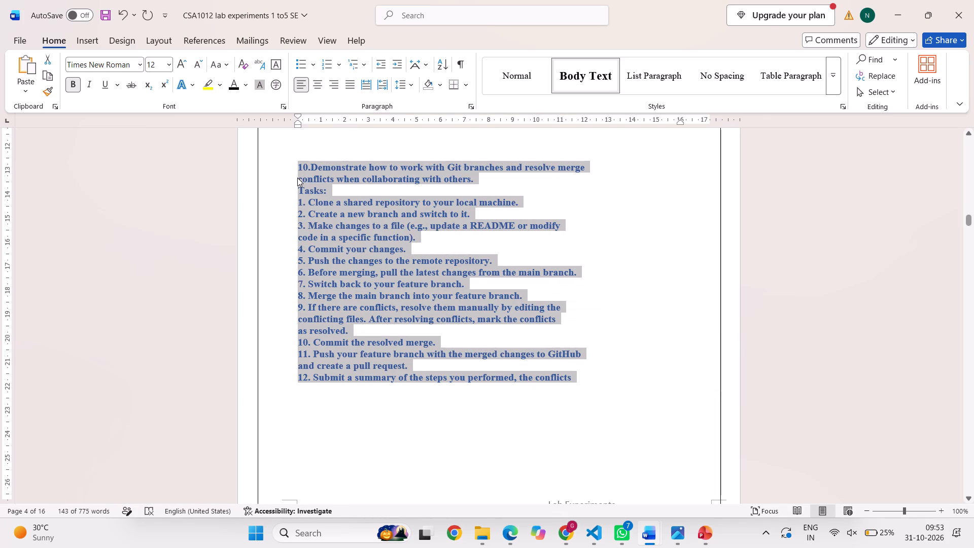
# Join the line starting "conflicts when" onto the task 10 heading line after "merge", separated by a space.
pyautogui.click(297, 178)
pyautogui.press('BackSpace')
pyautogui.press('BackSpace')
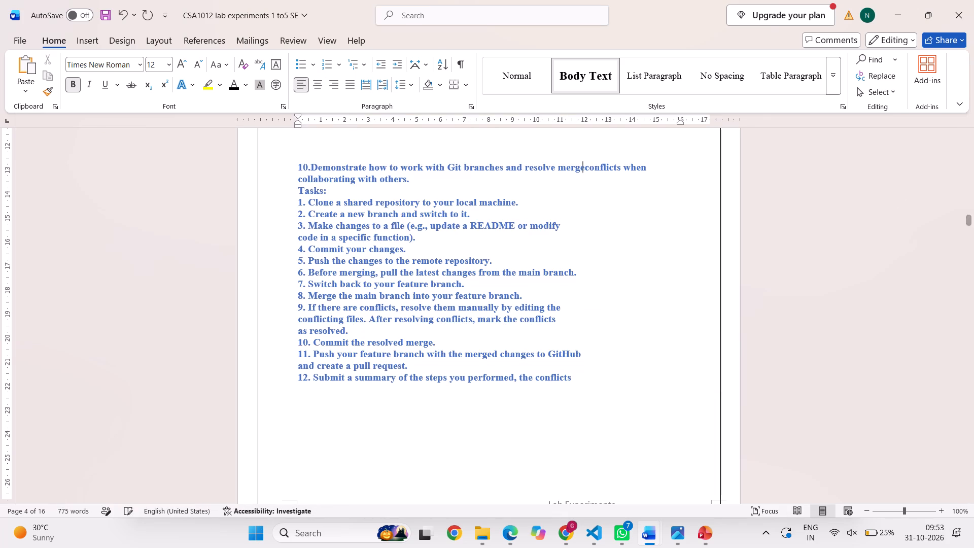
pyautogui.press('space')
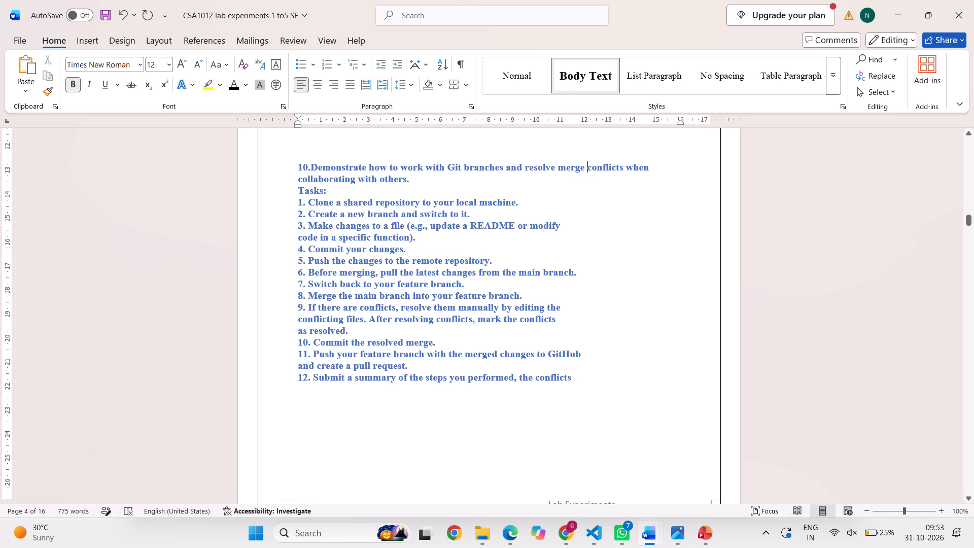
# Set the line spacing of the task 10 description, from "10.Demonstrate" through item 12, to 1.5.
pyautogui.moveTo(298, 167); pyautogui.dragTo(532, 389)
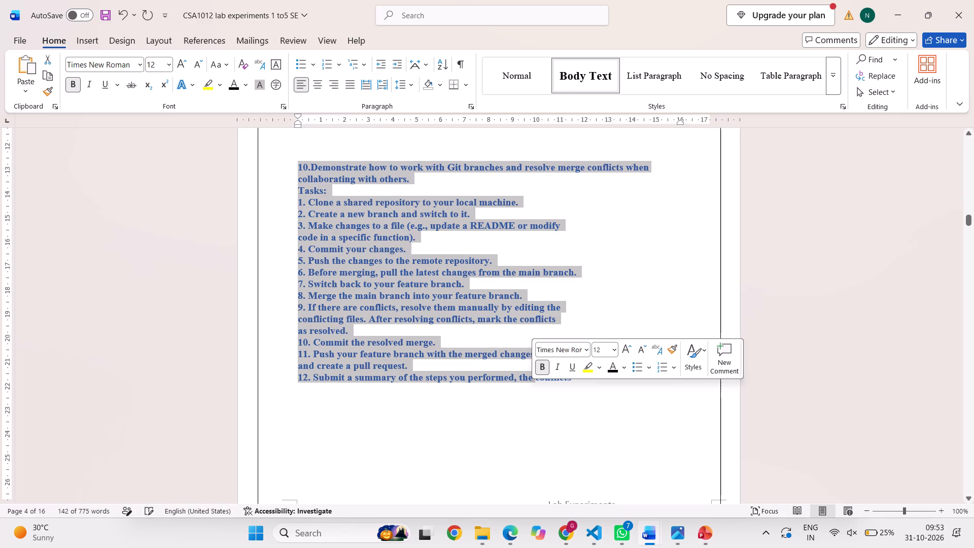
pyautogui.click(410, 85)
pyautogui.click(423, 118)
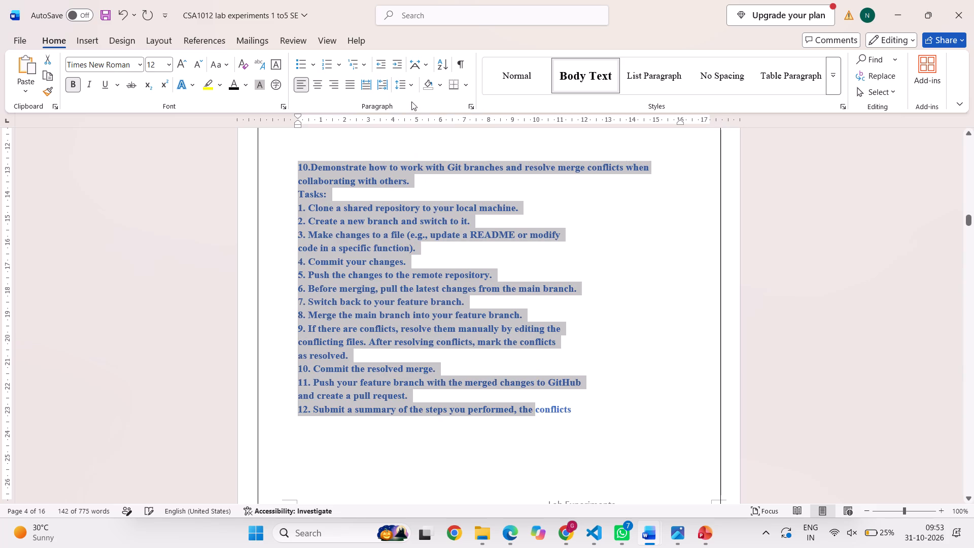
pyautogui.click(410, 85)
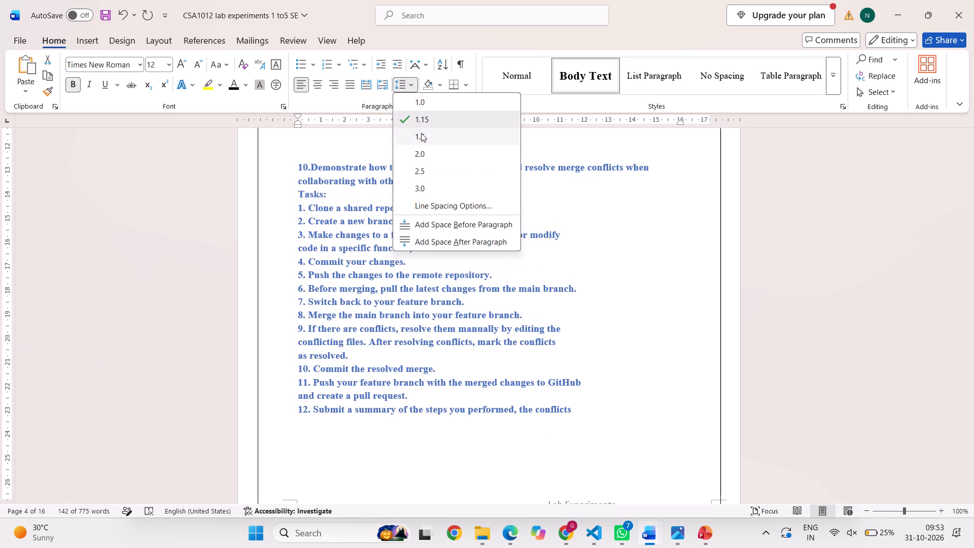
pyautogui.click(421, 136)
# Delete the Trello board screenshot below the task 10 description.
pyautogui.scroll(-1, 494, 243)
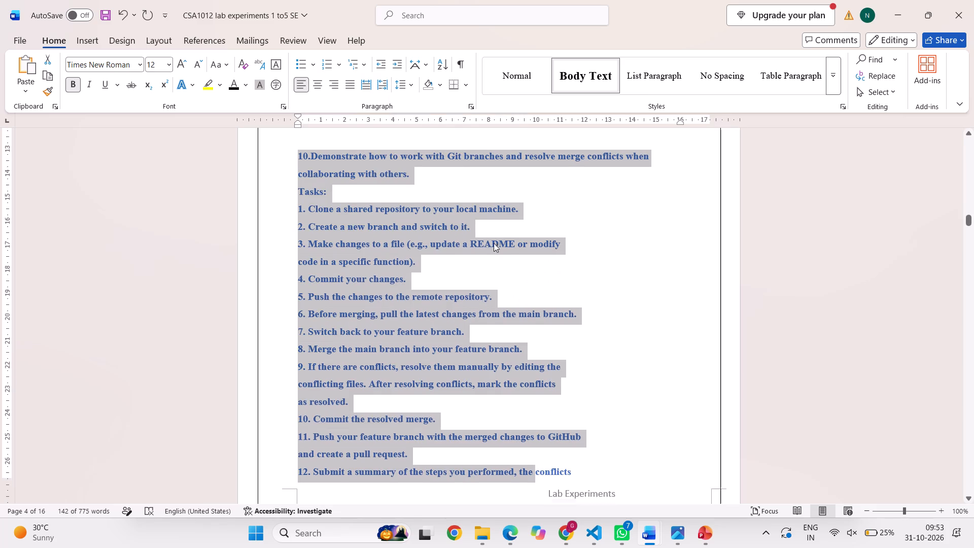
pyautogui.scroll(-1, 494, 243)
pyautogui.click(484, 258)
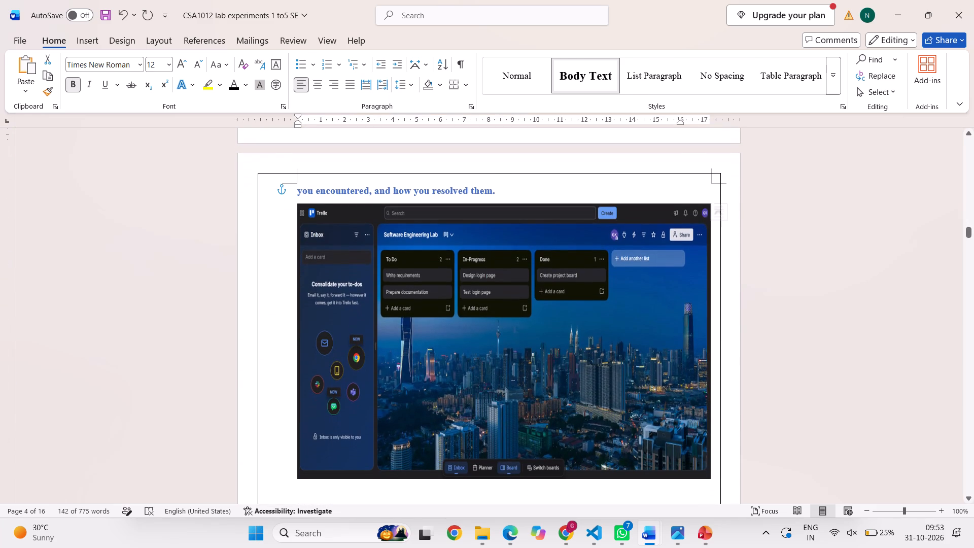
pyautogui.press('BackSpace')
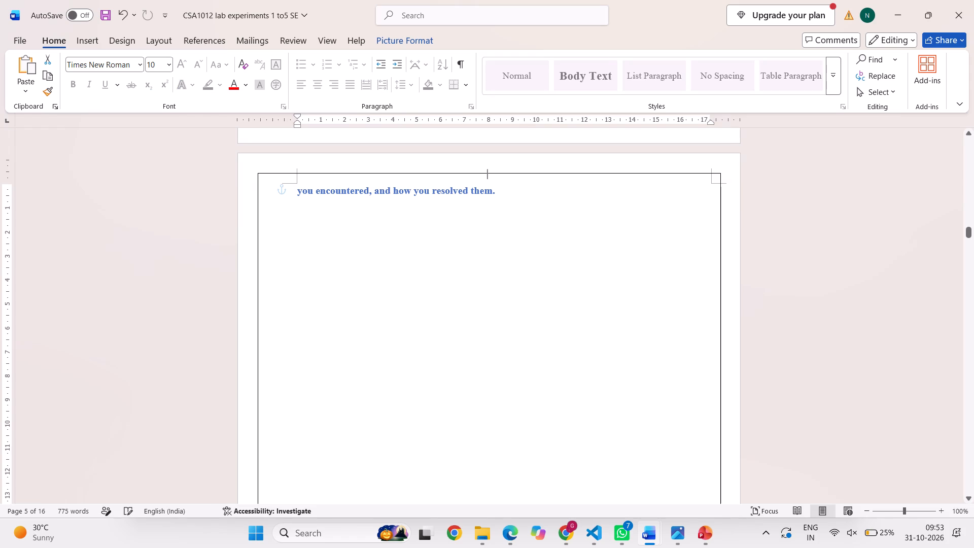
# Delete the line "you encountered, and how you resolved them." at the top of page 5.
pyautogui.press('BackSpace')
pyautogui.press('BackSpace')
pyautogui.press('BackSpace')
pyautogui.press('BackSpace')
pyautogui.press('BackSpace')
pyautogui.press('BackSpace')
pyautogui.press('BackSpace')
pyautogui.press('BackSpace')
pyautogui.press('BackSpace')
pyautogui.press('BackSpace')
pyautogui.press('BackSpace')
pyautogui.press('BackSpace')
pyautogui.press('BackSpace')
pyautogui.press('BackSpace')
pyautogui.press('BackSpace')
pyautogui.press('BackSpace')
pyautogui.press('BackSpace')
pyautogui.press('BackSpace')
pyautogui.press('BackSpace')
pyautogui.press('BackSpace')
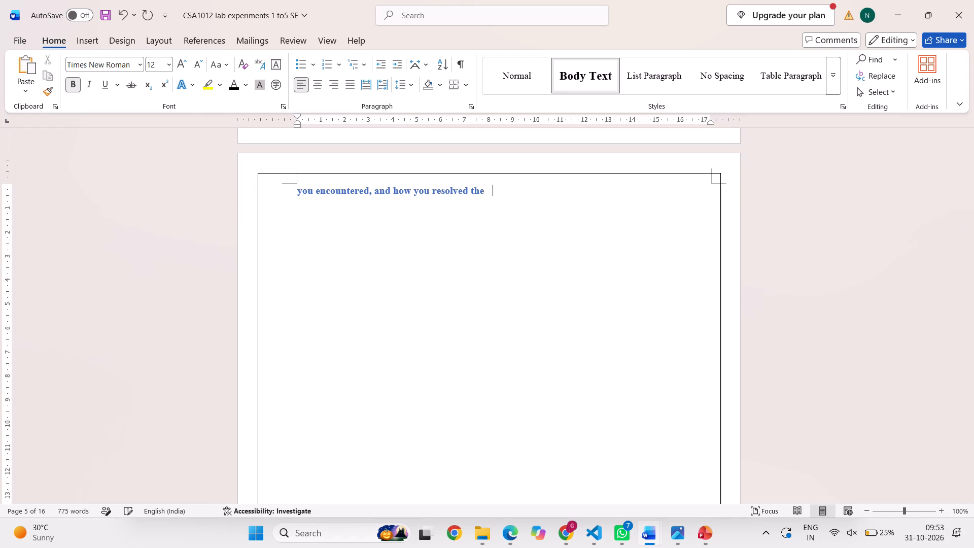
pyautogui.press('BackSpace')
pyautogui.press('BackSpace')
pyautogui.press('BackSpace')
pyautogui.press('BackSpace')
pyautogui.press('BackSpace')
pyautogui.press('BackSpace')
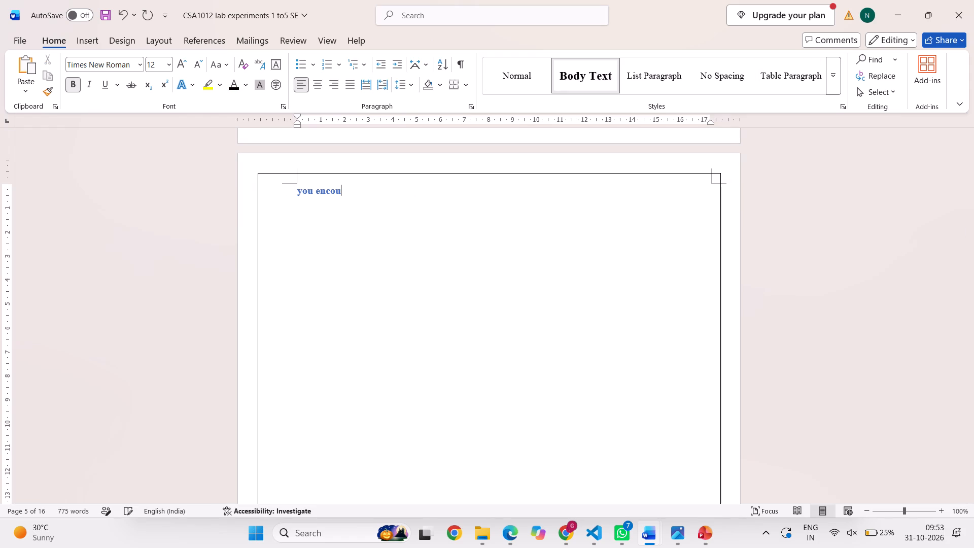
pyautogui.press('BackSpace')
pyautogui.press('BackSpace')
pyautogui.press('BackSpace')
pyautogui.press('BackSpace')
pyautogui.press('BackSpace')
pyautogui.press('BackSpace')
pyautogui.press('BackSpace')
pyautogui.press('BackSpace')
pyautogui.press('BackSpace')
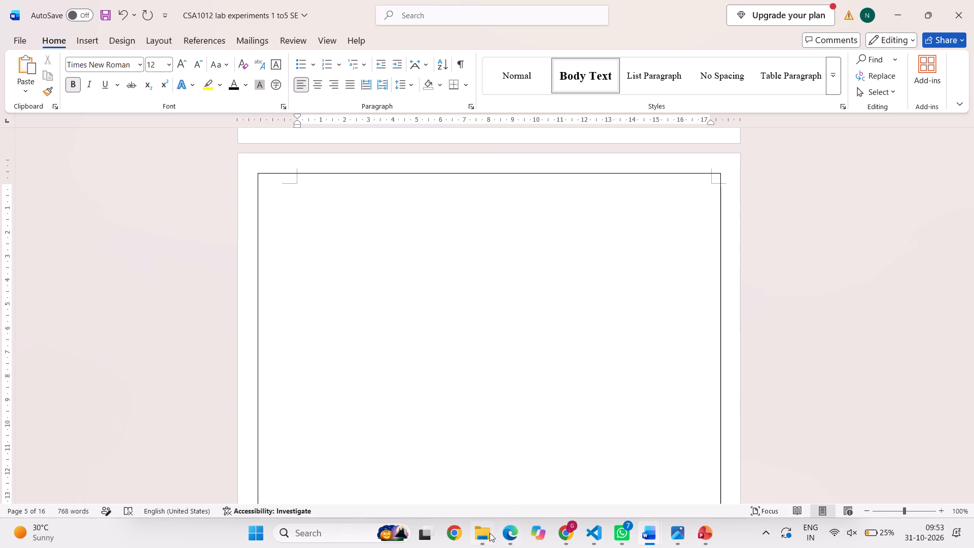
# Copy the GitHub Repository Merge Resolution image from Downloads and paste it at the top of page 5 in the Word lab report.
pyautogui.click(484, 535)
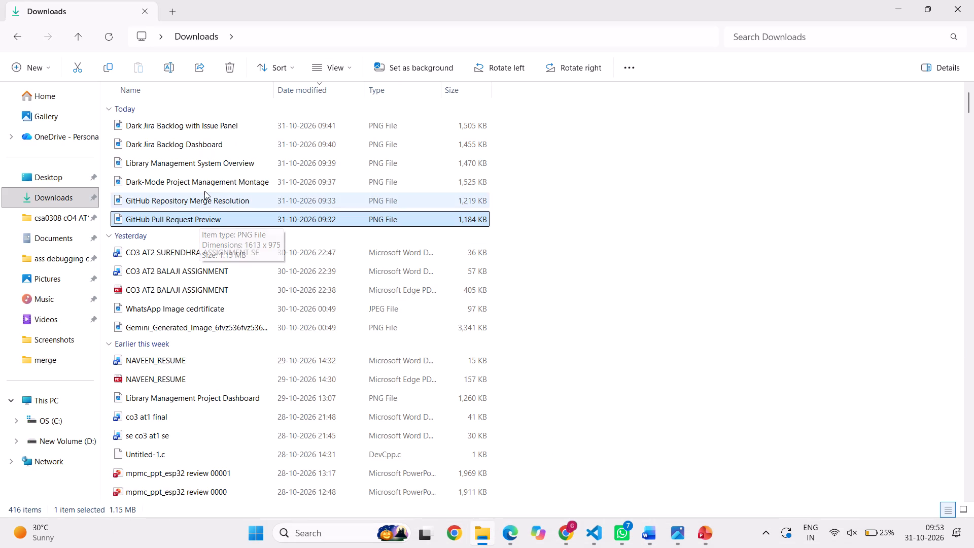
pyautogui.doubleClick(200, 203)
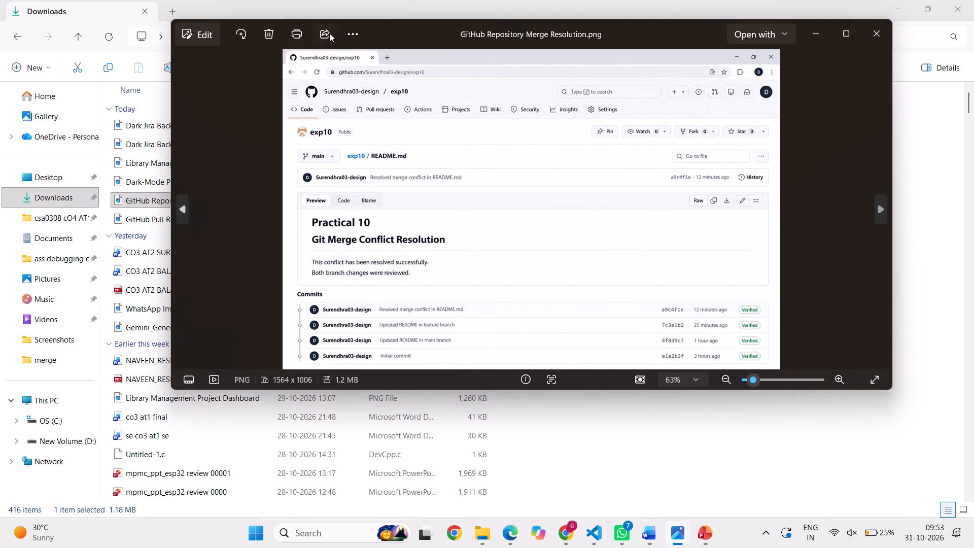
pyautogui.click(350, 31)
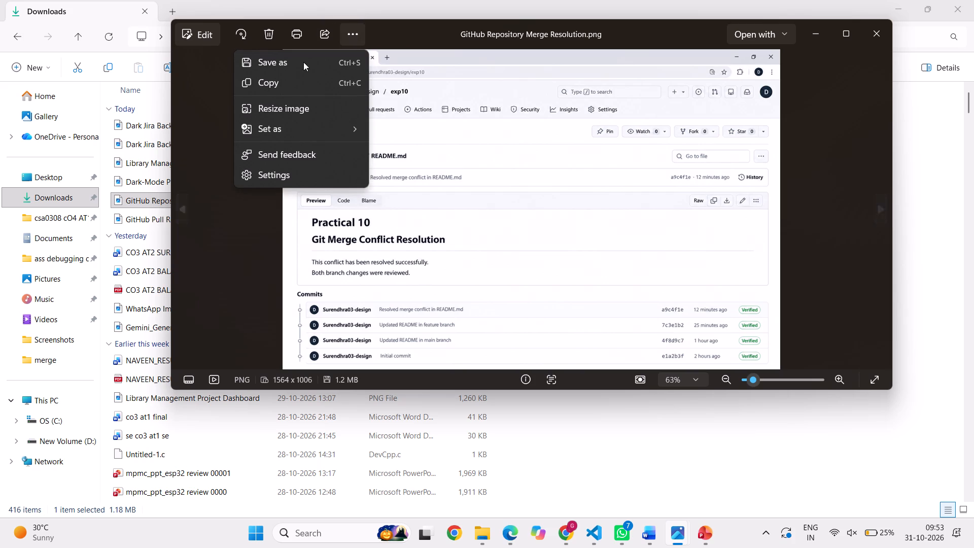
pyautogui.click(277, 82)
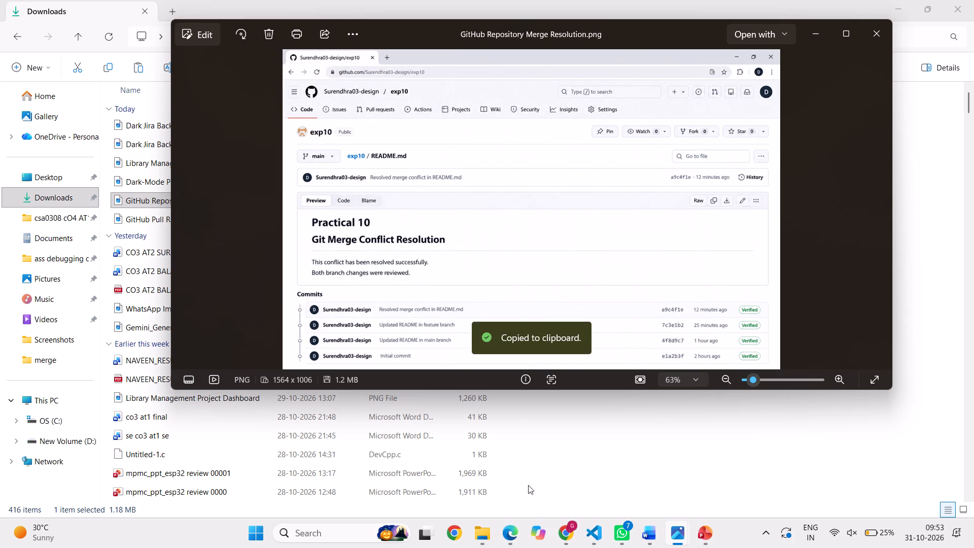
pyautogui.click(652, 537)
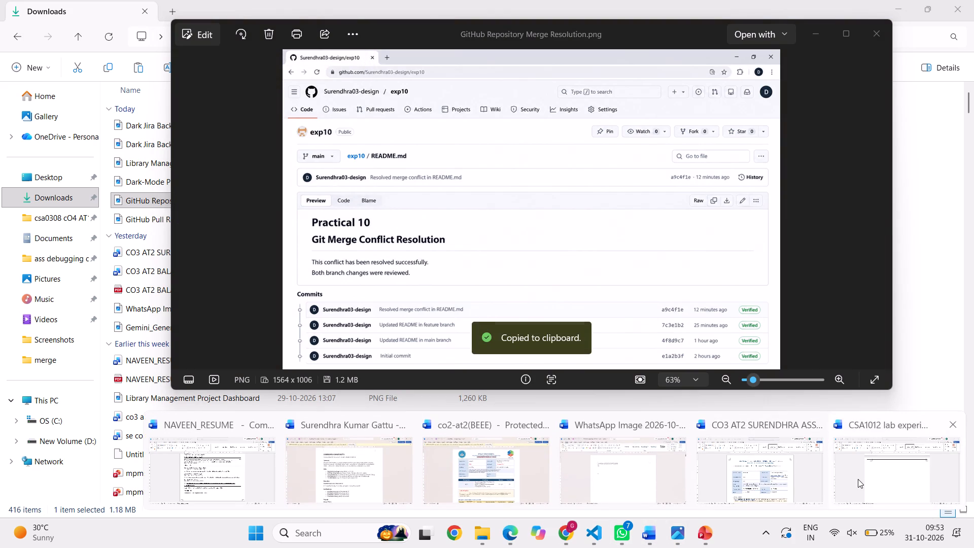
pyautogui.click(858, 479)
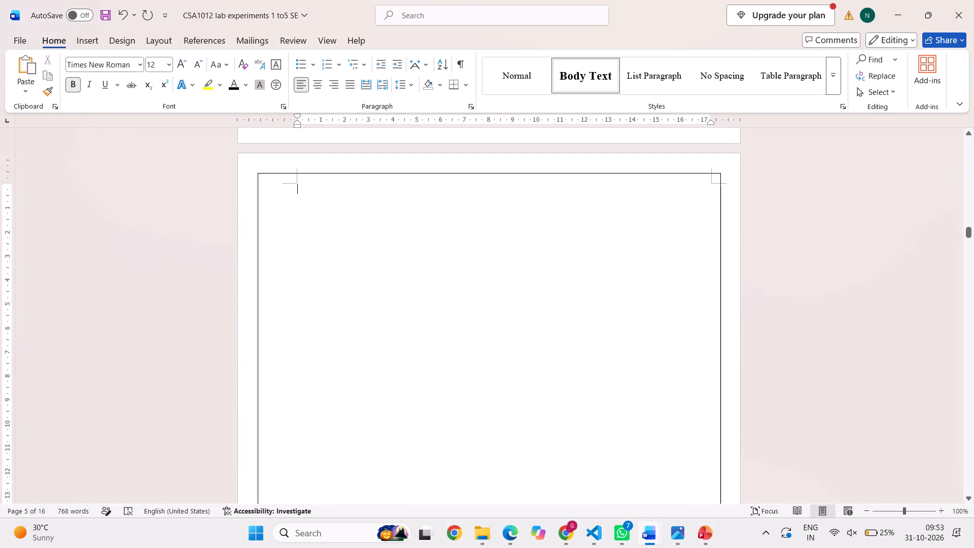
pyautogui.hotkey('ctrl', 'v')
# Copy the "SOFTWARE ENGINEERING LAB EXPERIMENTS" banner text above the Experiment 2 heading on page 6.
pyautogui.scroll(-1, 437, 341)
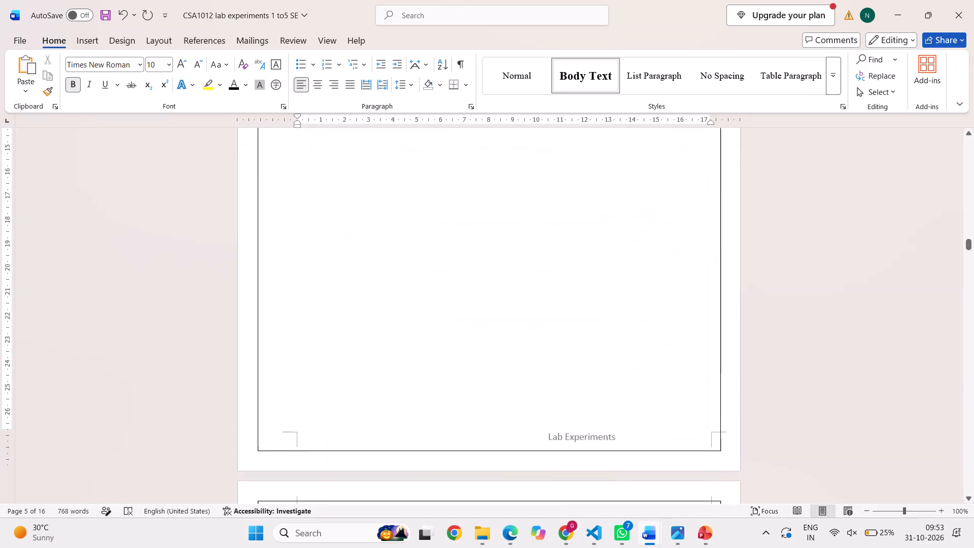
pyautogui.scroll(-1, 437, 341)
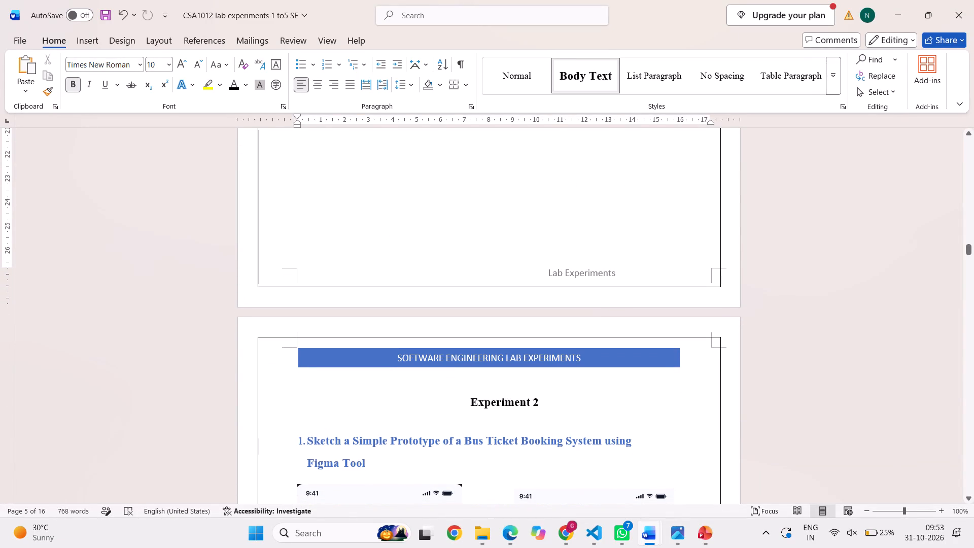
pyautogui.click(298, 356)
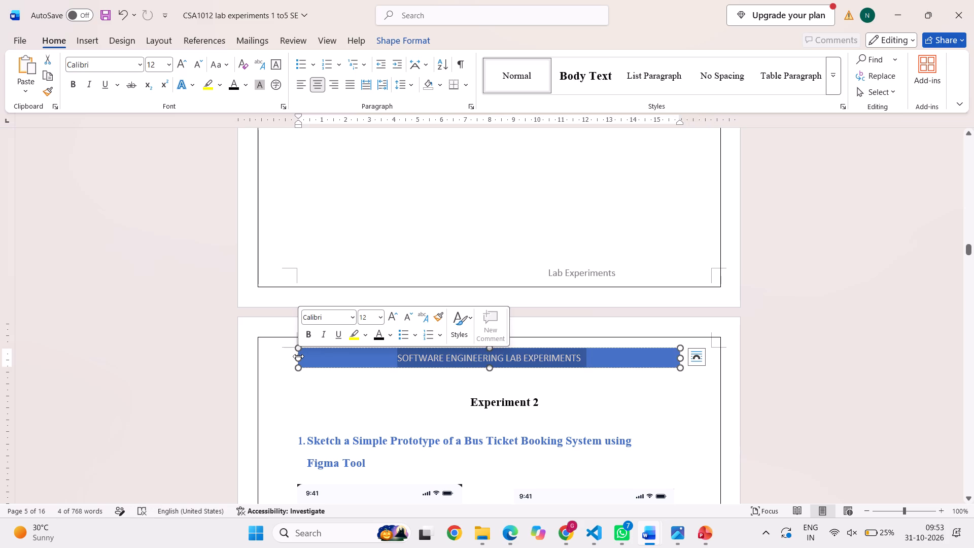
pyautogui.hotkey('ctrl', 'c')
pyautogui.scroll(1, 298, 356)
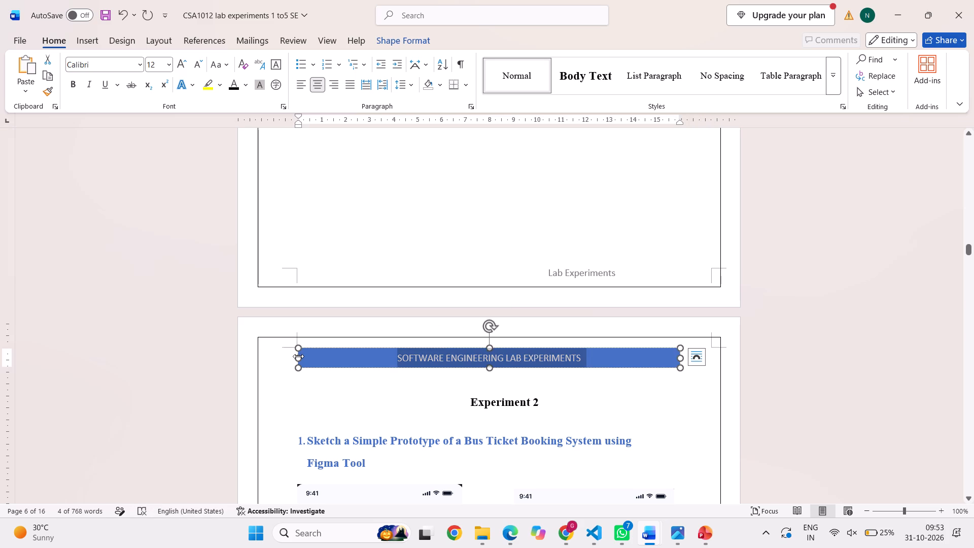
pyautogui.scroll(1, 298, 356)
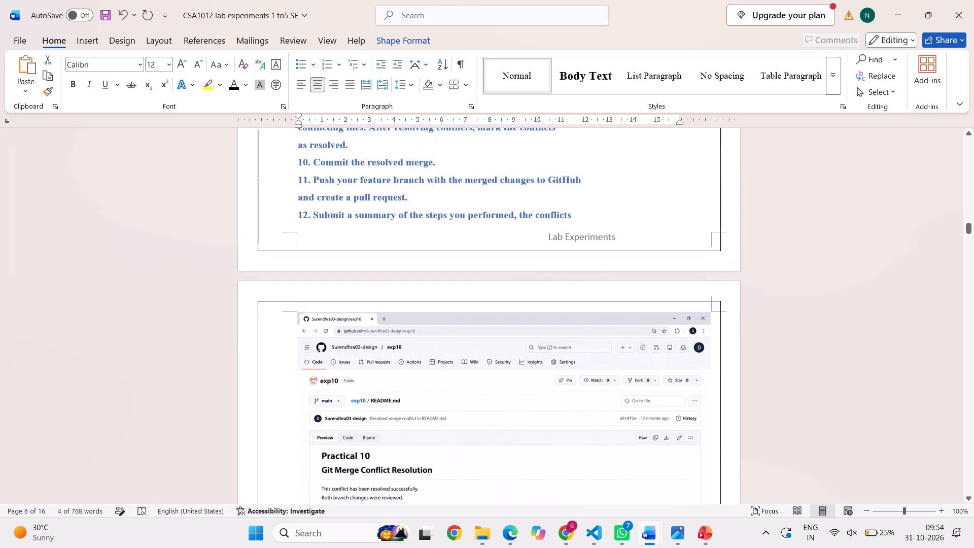
# Set the text wrapping of the GitHub merge resolution screenshot on page 5 to Square.
pyautogui.click(310, 361)
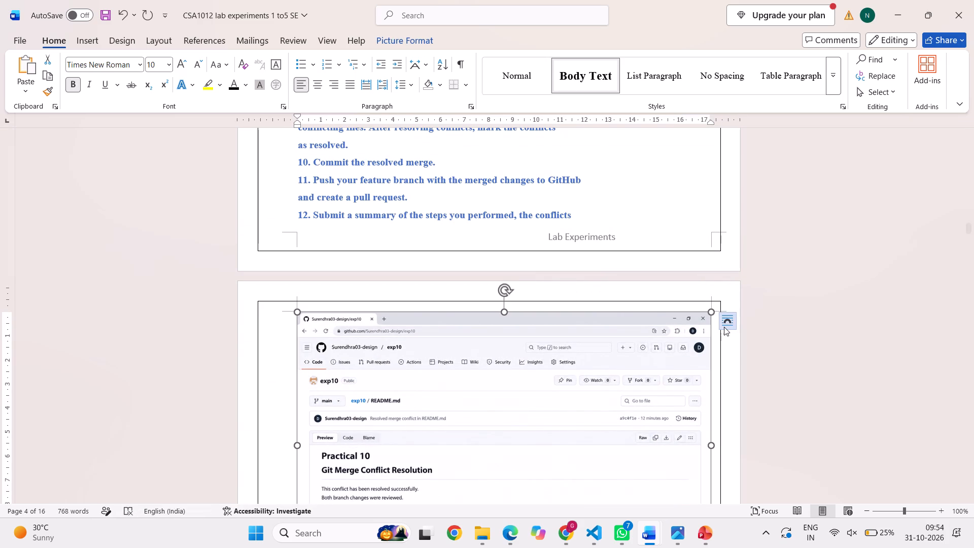
pyautogui.click(724, 327)
pyautogui.click(764, 413)
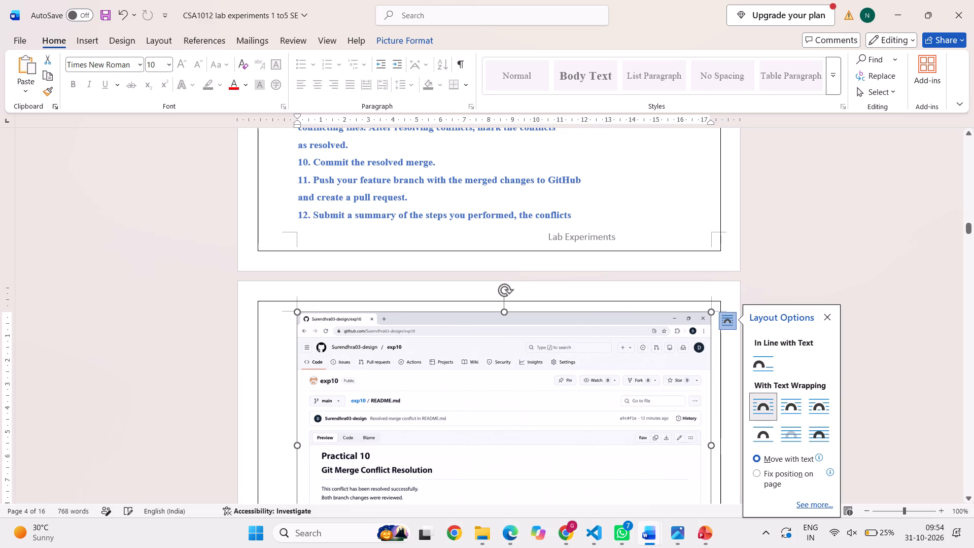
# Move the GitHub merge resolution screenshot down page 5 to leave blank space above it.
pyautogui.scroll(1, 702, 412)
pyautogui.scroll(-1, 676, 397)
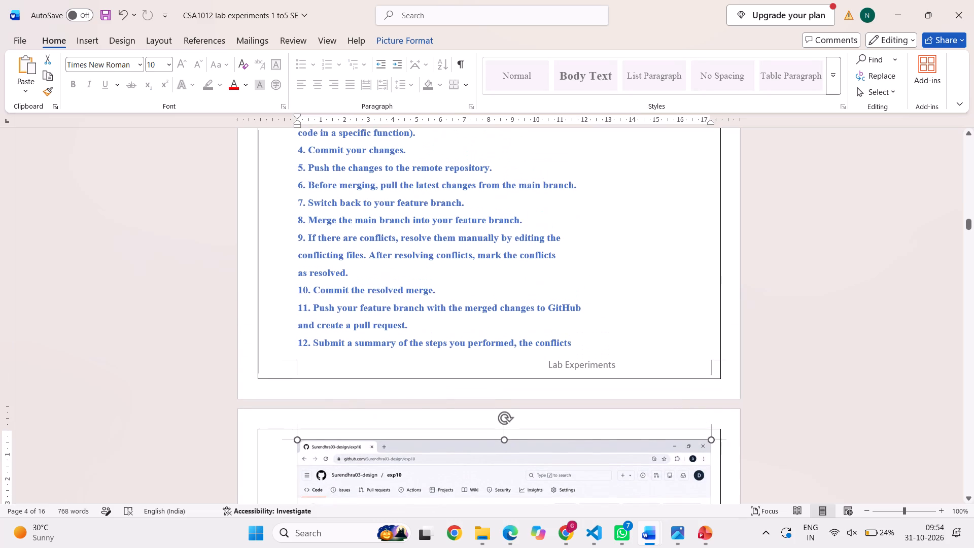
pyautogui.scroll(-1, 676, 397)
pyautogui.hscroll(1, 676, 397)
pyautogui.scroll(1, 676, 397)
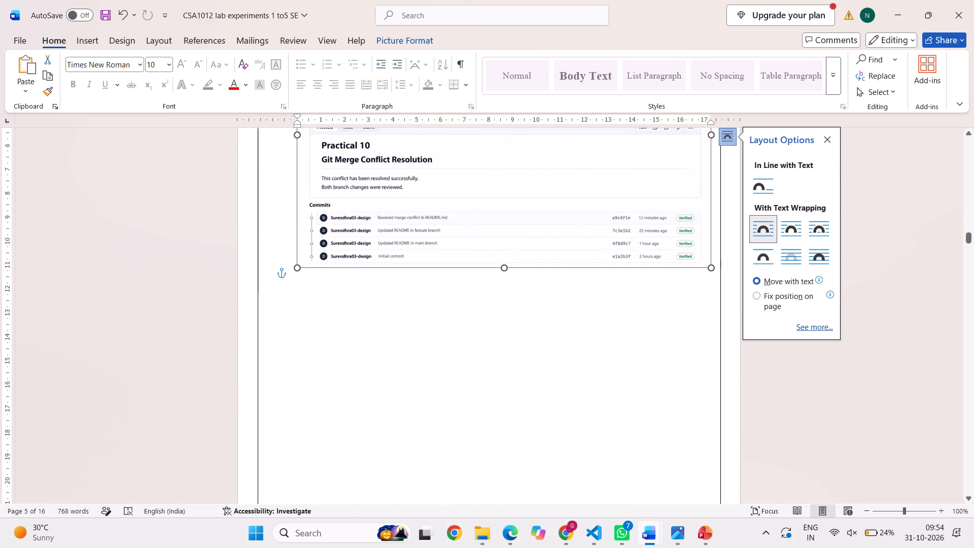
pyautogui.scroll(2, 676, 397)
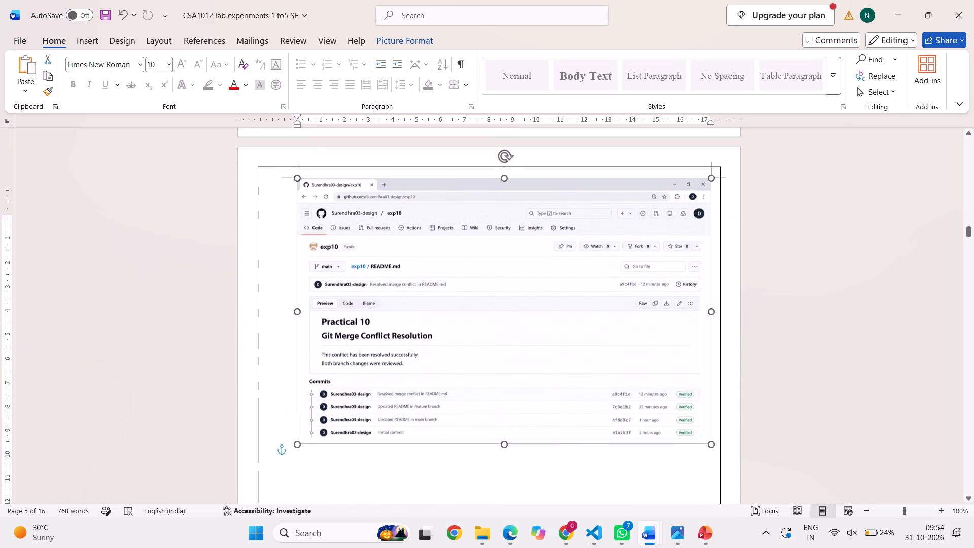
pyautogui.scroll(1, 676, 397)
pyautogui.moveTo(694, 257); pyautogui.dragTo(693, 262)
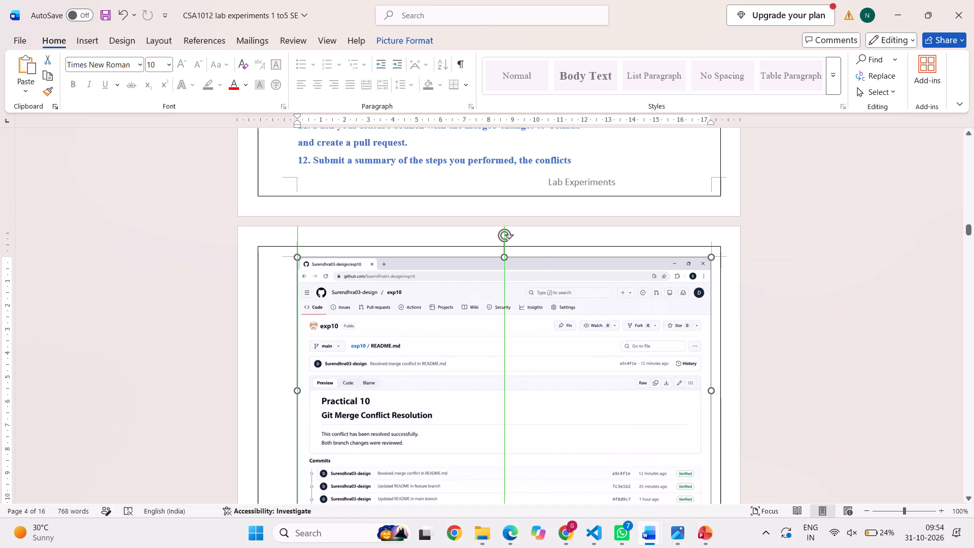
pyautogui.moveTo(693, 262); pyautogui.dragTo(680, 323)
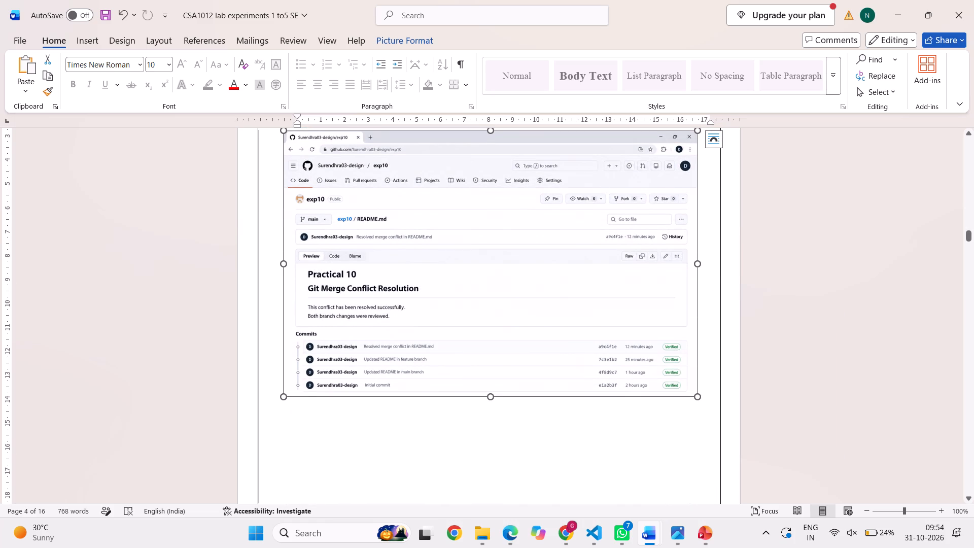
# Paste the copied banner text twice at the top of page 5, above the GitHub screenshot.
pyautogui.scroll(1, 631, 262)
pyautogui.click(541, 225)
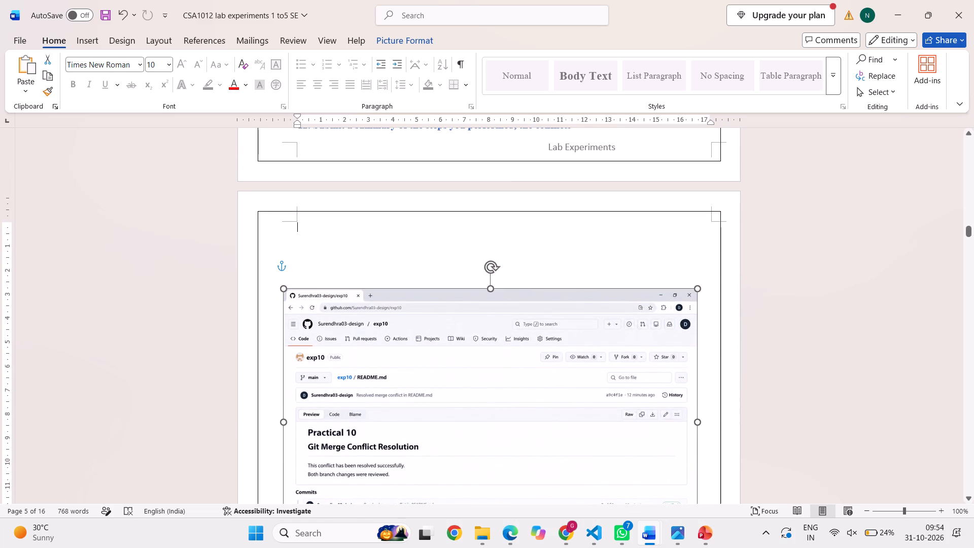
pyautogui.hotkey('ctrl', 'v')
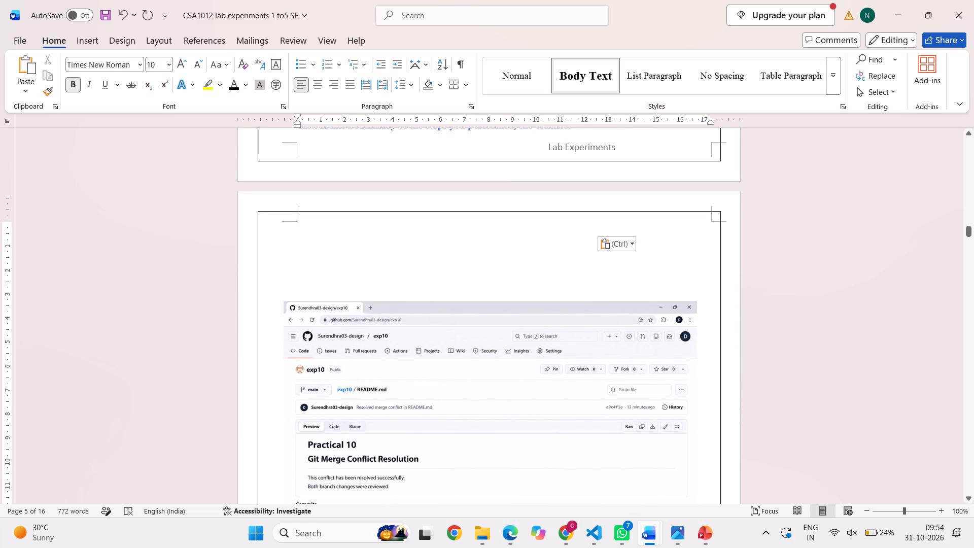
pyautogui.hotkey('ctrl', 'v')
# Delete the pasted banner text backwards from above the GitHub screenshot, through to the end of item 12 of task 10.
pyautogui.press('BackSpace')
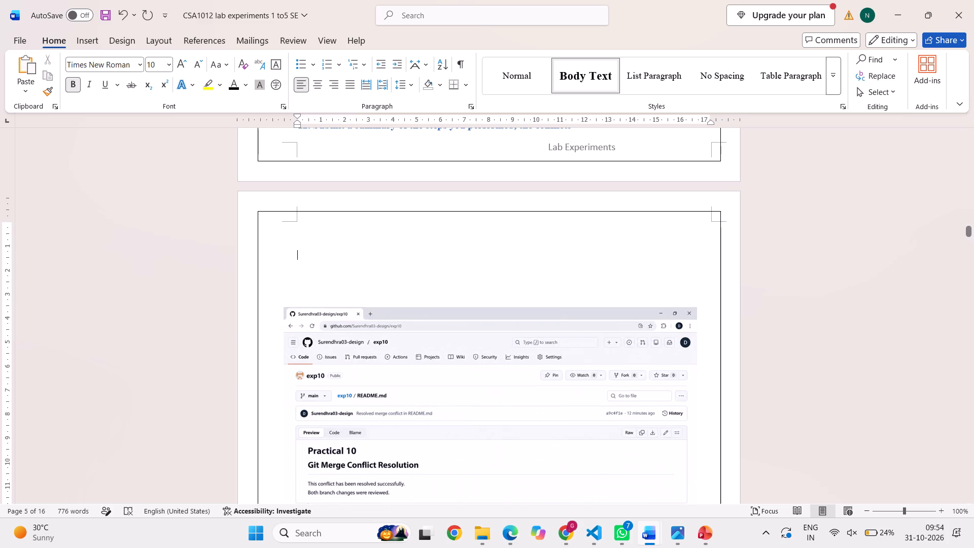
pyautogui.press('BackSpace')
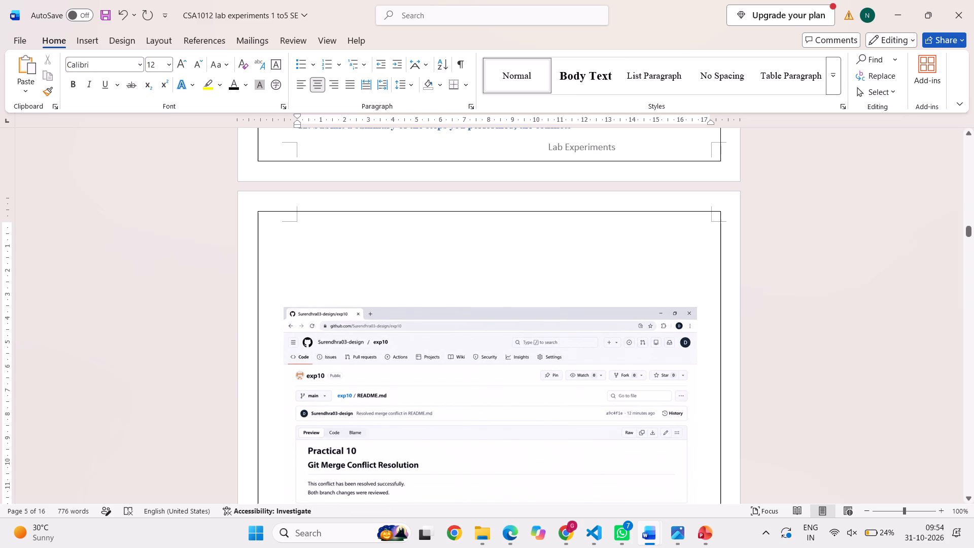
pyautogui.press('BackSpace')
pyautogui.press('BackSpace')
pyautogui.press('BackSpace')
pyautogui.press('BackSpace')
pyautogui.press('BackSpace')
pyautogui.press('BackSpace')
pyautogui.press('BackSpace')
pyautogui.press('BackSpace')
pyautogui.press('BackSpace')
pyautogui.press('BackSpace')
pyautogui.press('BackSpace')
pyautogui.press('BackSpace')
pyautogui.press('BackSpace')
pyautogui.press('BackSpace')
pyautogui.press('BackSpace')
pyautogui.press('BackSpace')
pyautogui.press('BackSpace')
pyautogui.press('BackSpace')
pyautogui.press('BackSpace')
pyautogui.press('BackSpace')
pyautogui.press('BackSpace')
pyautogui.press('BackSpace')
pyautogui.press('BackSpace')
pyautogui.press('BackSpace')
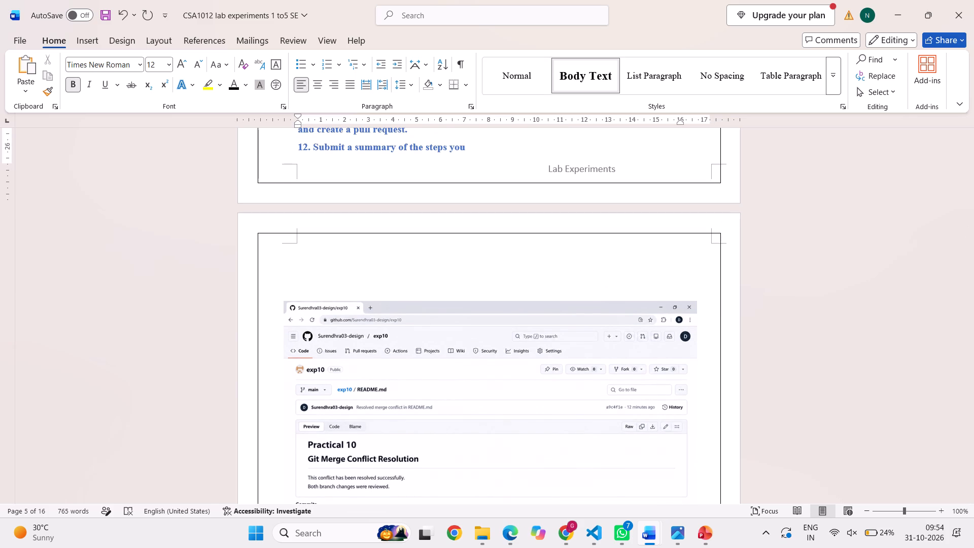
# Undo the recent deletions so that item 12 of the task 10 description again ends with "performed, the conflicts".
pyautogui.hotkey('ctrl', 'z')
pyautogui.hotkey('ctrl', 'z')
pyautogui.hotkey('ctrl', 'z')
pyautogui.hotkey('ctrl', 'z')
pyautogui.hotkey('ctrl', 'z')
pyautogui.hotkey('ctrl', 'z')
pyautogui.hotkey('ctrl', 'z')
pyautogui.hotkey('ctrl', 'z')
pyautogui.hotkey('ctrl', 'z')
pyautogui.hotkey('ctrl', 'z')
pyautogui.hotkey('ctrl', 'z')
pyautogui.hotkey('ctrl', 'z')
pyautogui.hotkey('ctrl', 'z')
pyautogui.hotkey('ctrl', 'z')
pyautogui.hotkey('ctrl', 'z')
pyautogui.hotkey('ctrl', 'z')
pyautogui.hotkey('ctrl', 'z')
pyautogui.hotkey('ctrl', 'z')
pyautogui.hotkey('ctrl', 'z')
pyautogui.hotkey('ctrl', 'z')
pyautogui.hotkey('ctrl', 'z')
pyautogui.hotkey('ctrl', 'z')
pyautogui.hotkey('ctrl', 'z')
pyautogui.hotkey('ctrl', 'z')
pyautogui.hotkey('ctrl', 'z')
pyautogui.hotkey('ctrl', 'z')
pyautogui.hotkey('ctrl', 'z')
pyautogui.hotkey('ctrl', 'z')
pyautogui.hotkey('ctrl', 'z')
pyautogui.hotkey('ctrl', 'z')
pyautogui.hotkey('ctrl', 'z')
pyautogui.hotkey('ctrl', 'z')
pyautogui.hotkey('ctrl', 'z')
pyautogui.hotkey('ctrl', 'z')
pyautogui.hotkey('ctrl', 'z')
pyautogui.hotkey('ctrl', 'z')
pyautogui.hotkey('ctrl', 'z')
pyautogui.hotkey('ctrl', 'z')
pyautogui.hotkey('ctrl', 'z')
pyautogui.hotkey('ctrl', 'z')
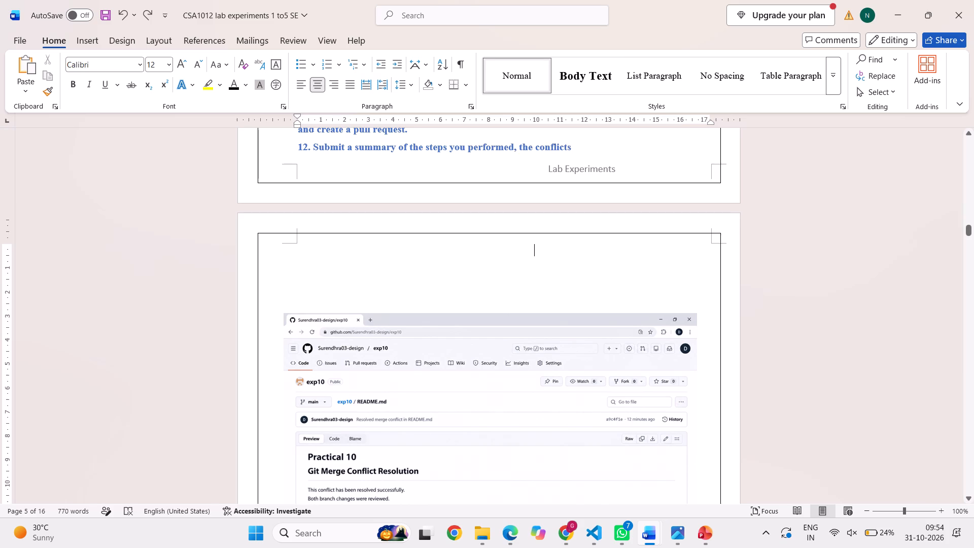
# Move the GitHub merge resolution screenshot up to the top of page 5.
pyautogui.click(300, 332)
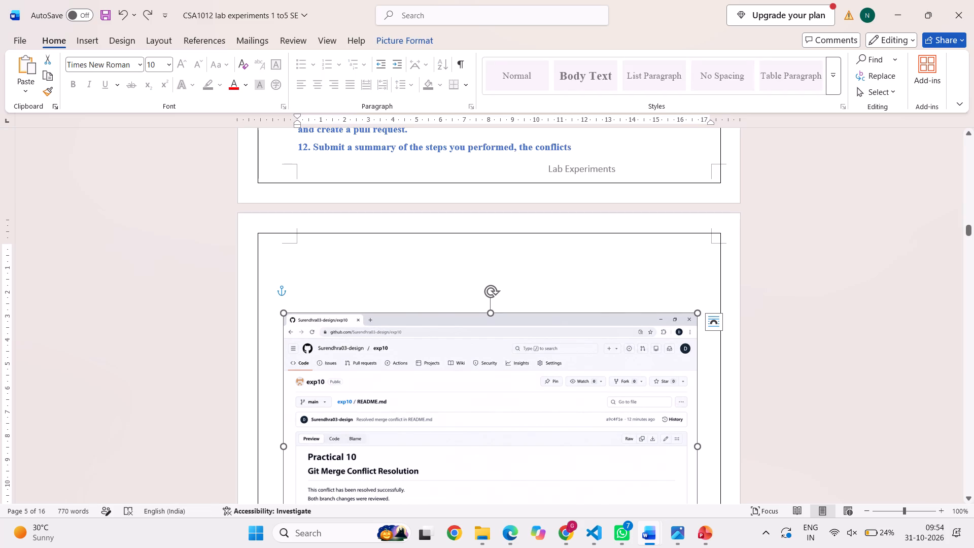
pyautogui.moveTo(305, 314); pyautogui.dragTo(297, 251)
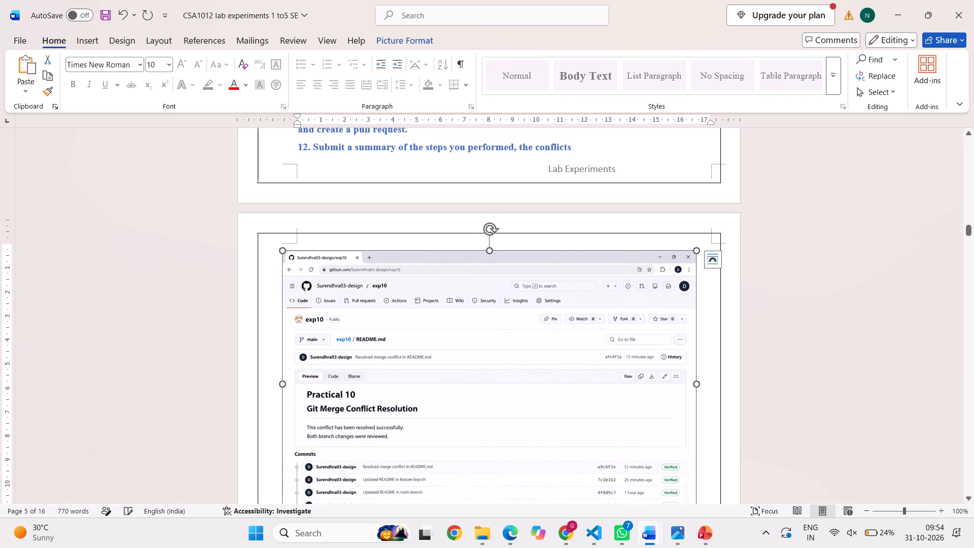
pyautogui.click(238, 255)
# Format the number 7 at the start of the task 7 description as black, bold and size 14.
pyautogui.scroll(1, 238, 255)
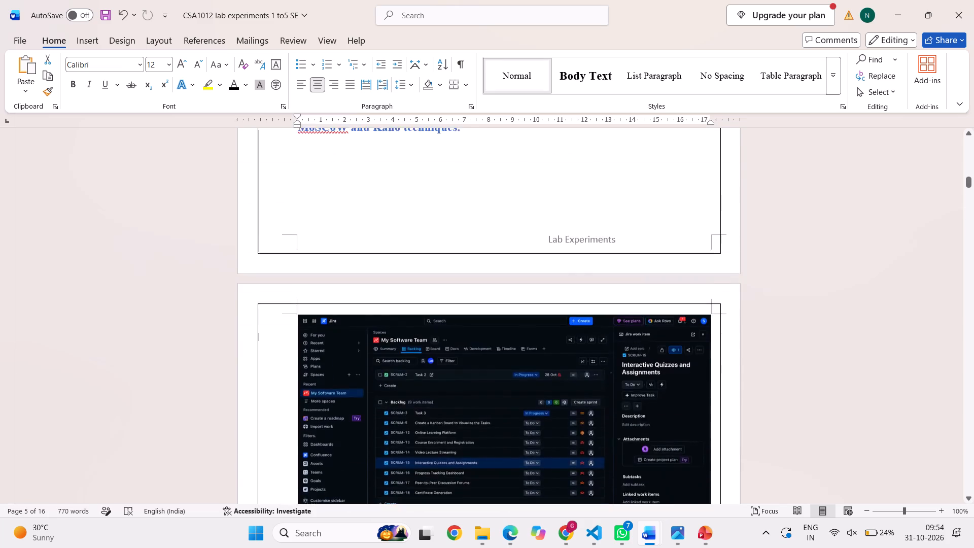
pyautogui.scroll(1, 238, 255)
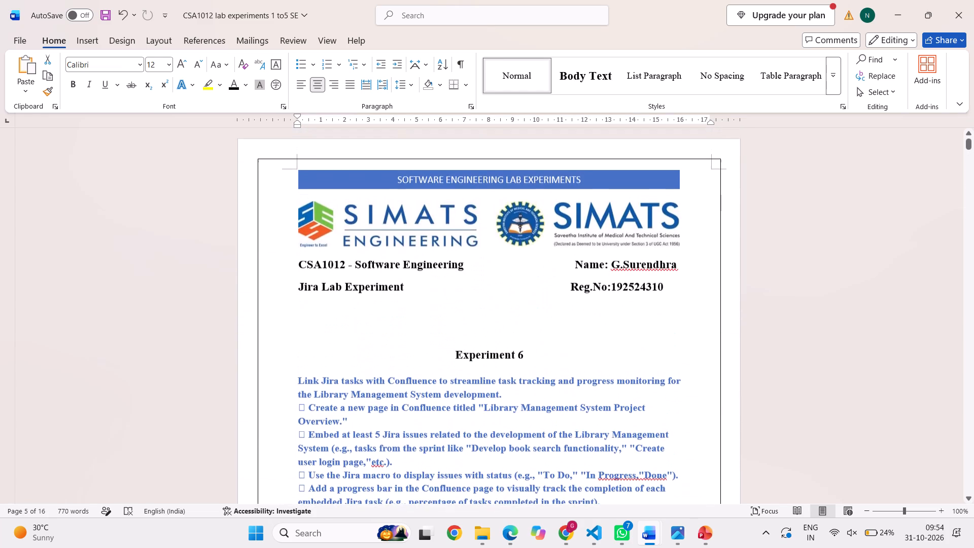
pyautogui.scroll(1, 238, 255)
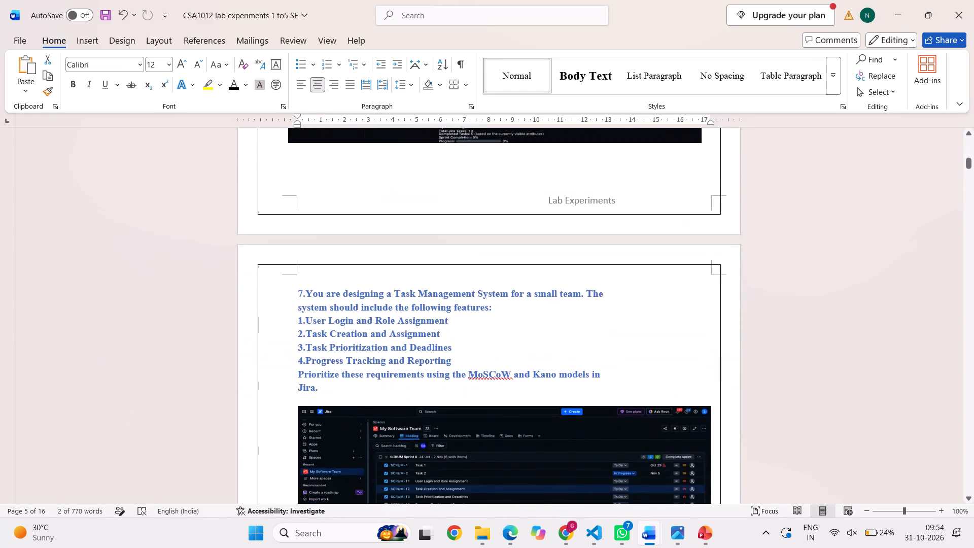
pyautogui.scroll(1, 238, 255)
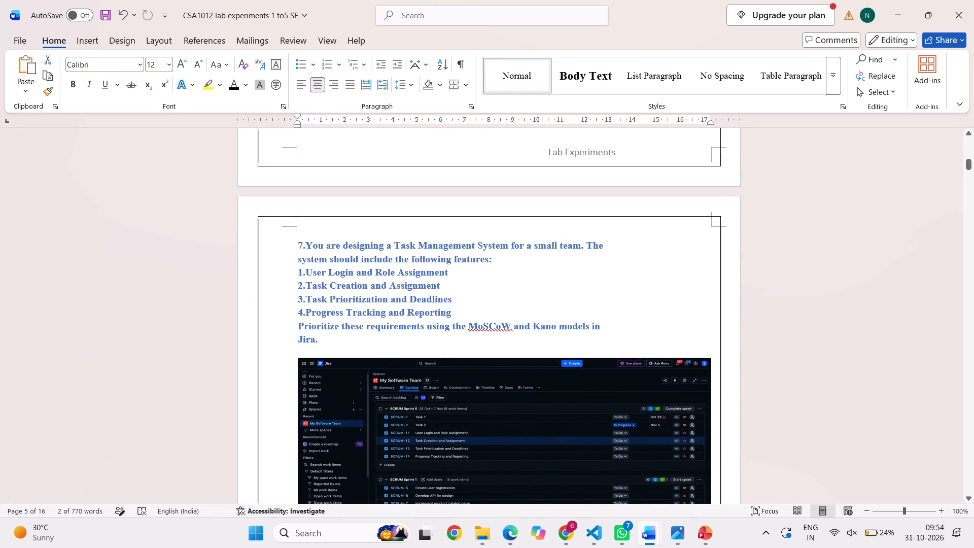
pyautogui.click(303, 244)
pyautogui.moveTo(303, 244); pyautogui.dragTo(295, 244)
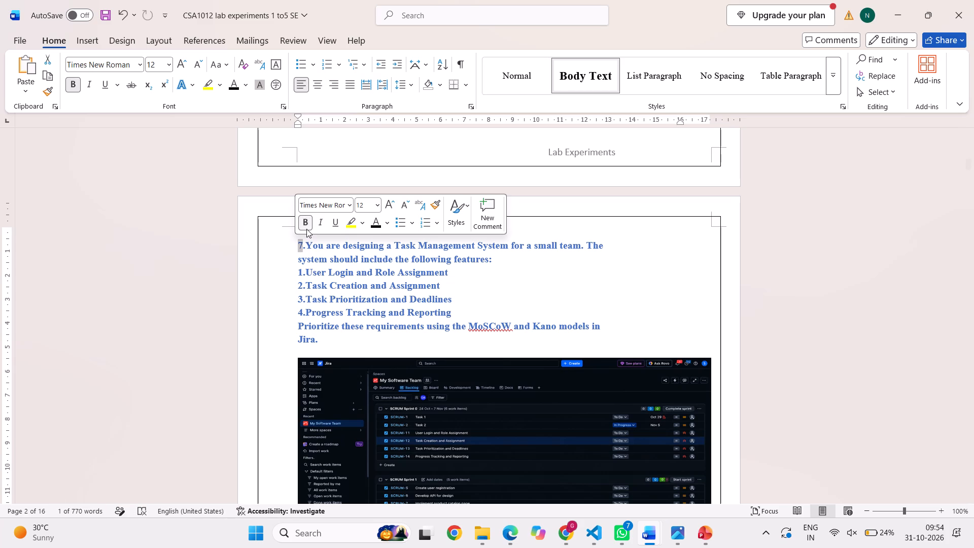
pyautogui.click(306, 229)
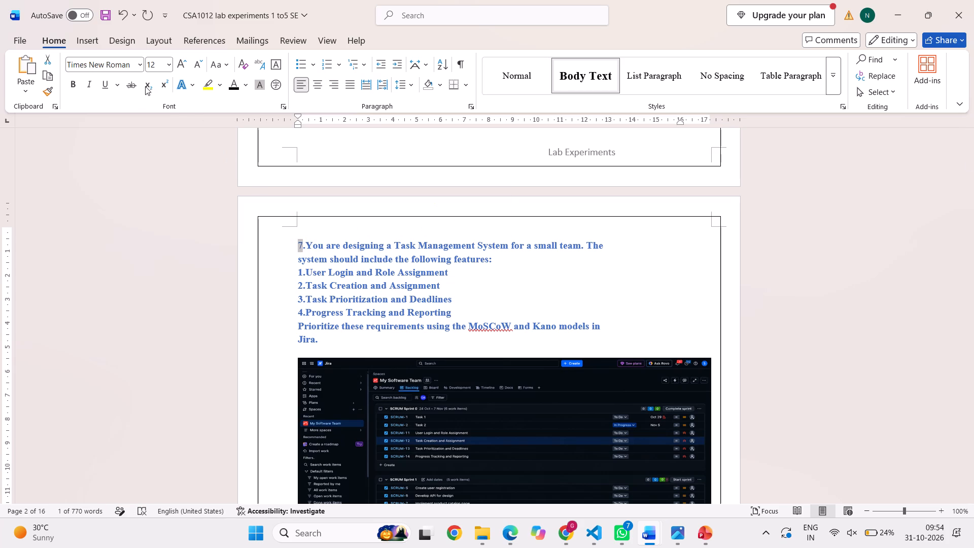
pyautogui.click(235, 86)
pyautogui.click(73, 83)
pyautogui.click(170, 67)
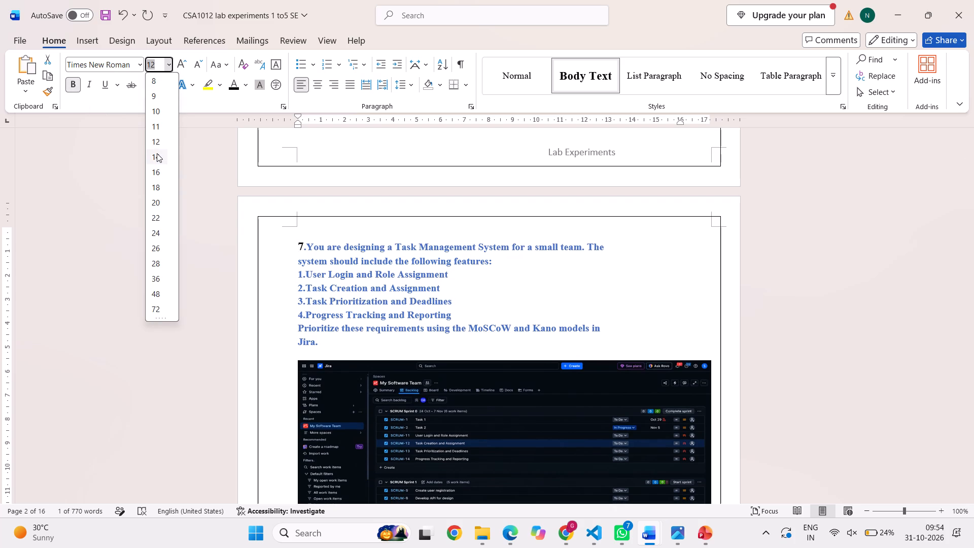
pyautogui.click(157, 153)
# Format the number 9 at the start of the task 9 description as black, bold and size 14.
pyautogui.scroll(-1, 191, 262)
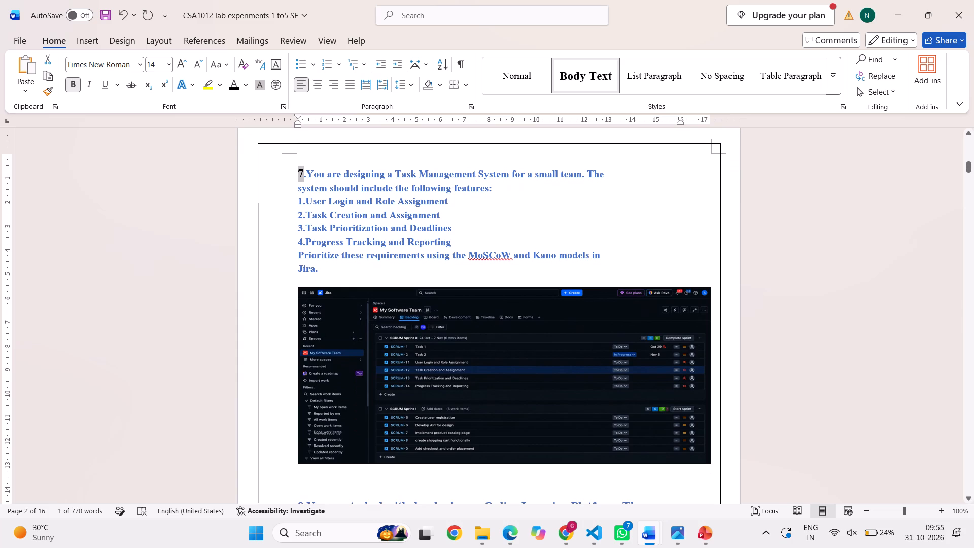
pyautogui.scroll(-1, 191, 262)
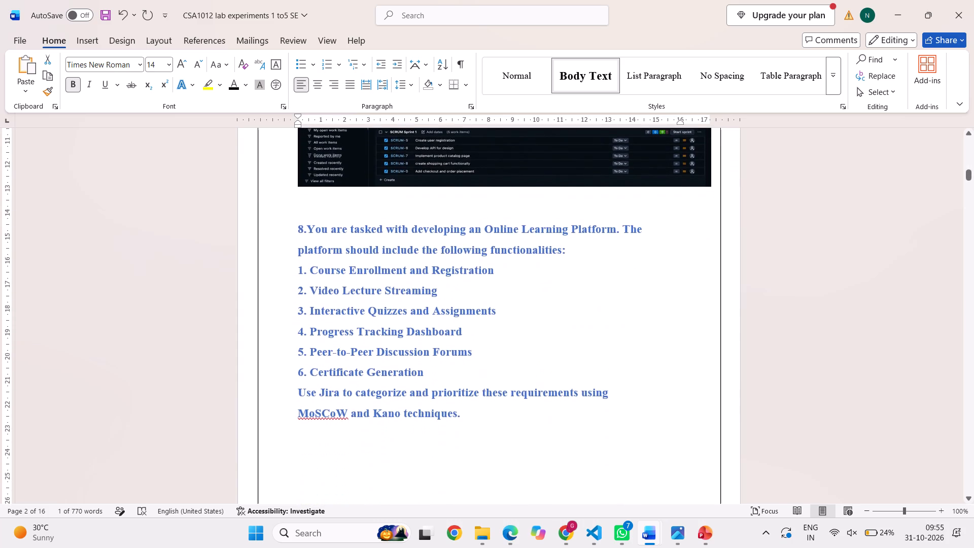
pyautogui.scroll(-1, 191, 262)
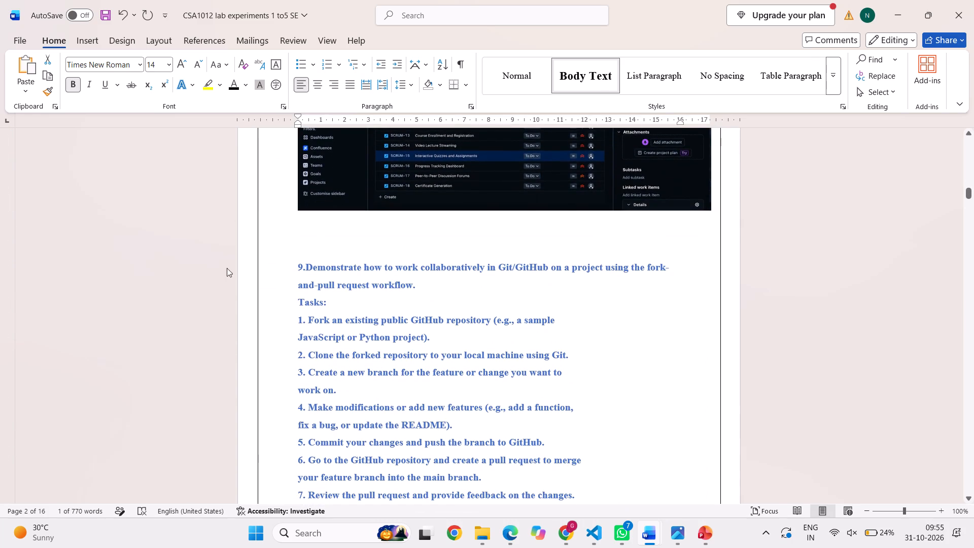
pyautogui.click(301, 266)
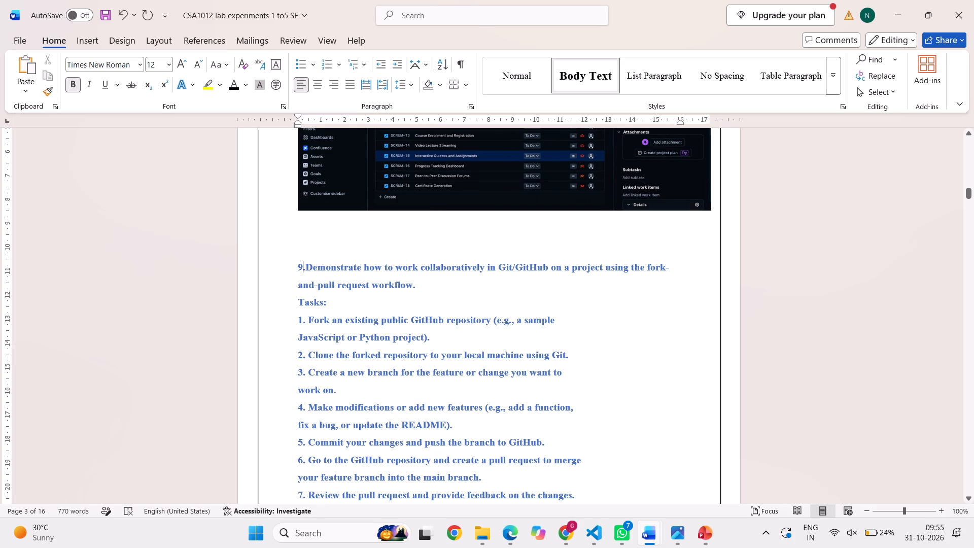
pyautogui.moveTo(301, 266); pyautogui.dragTo(292, 266)
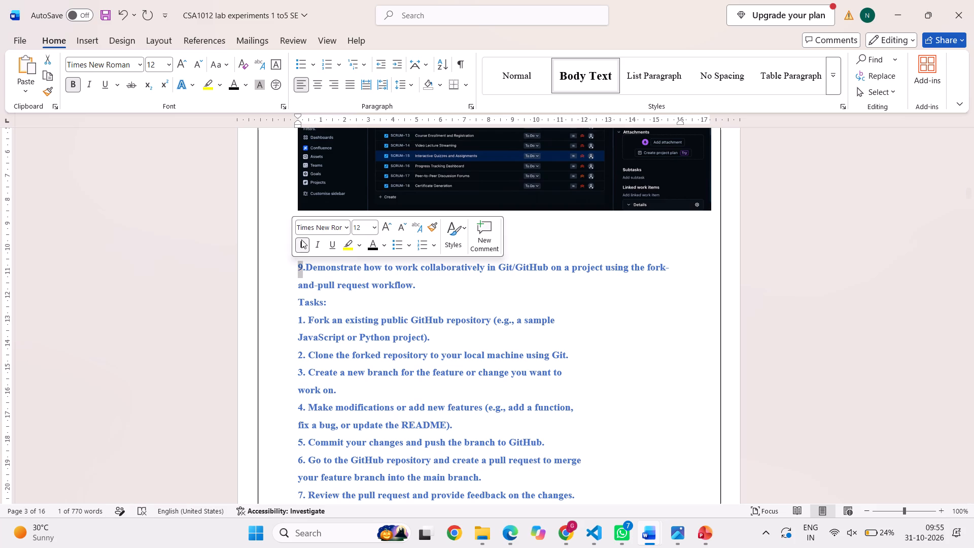
pyautogui.click(301, 239)
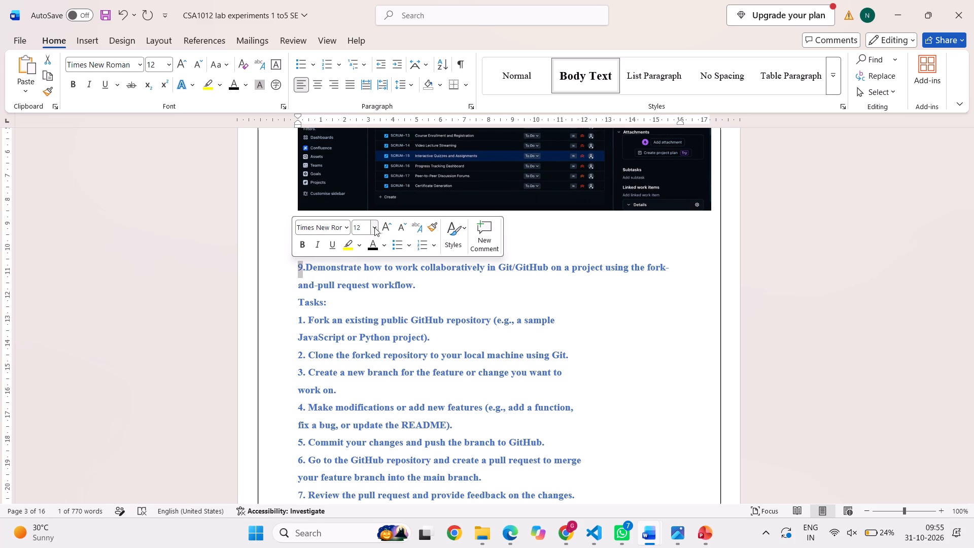
pyautogui.click(378, 228)
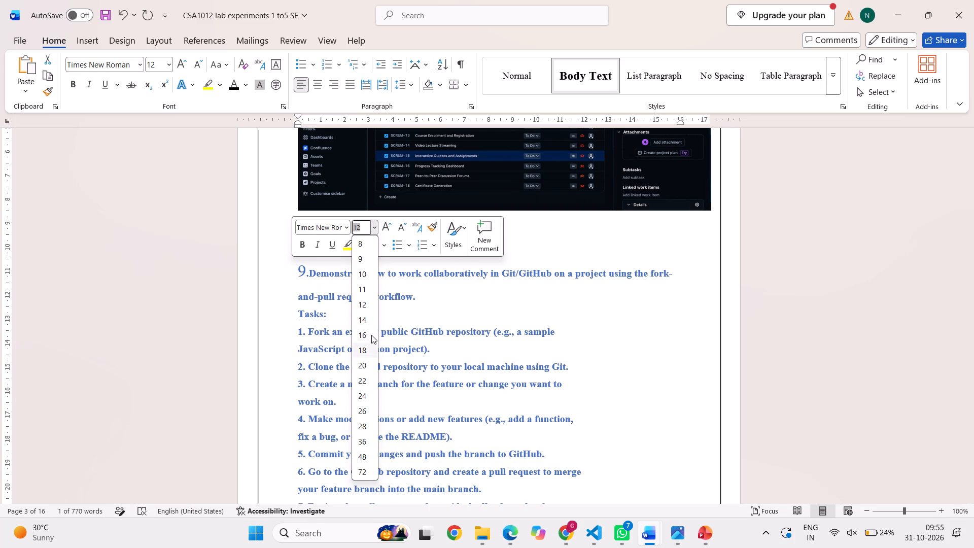
pyautogui.click(367, 319)
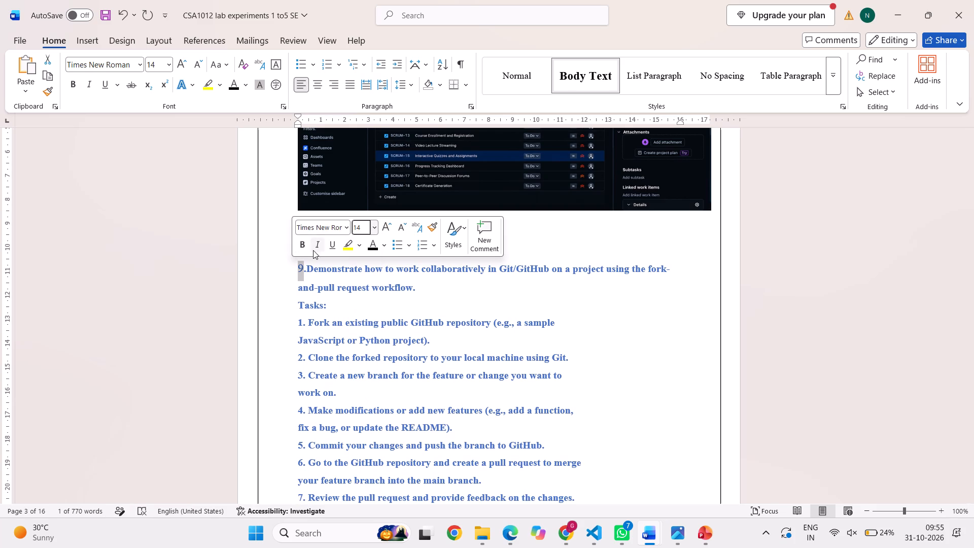
pyautogui.click(373, 239)
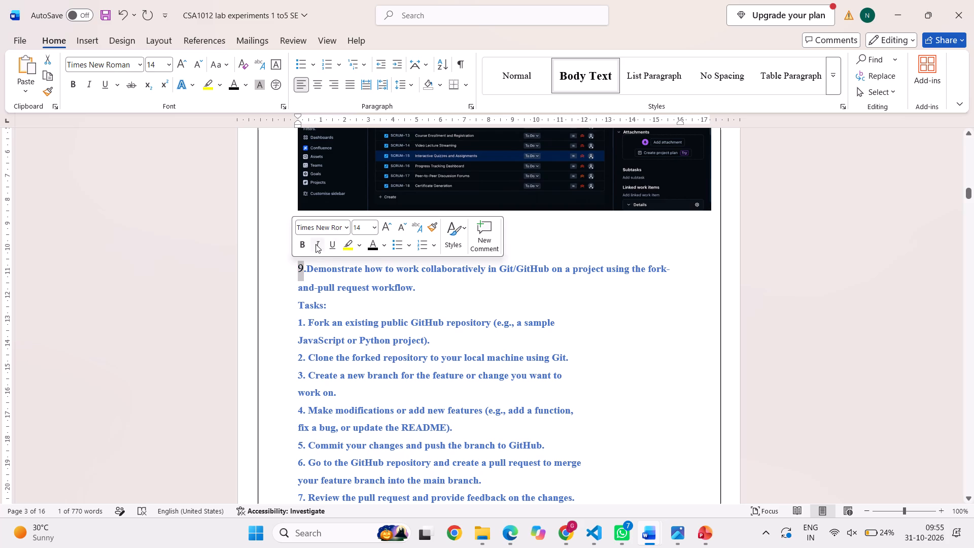
pyautogui.click(300, 244)
pyautogui.click(241, 256)
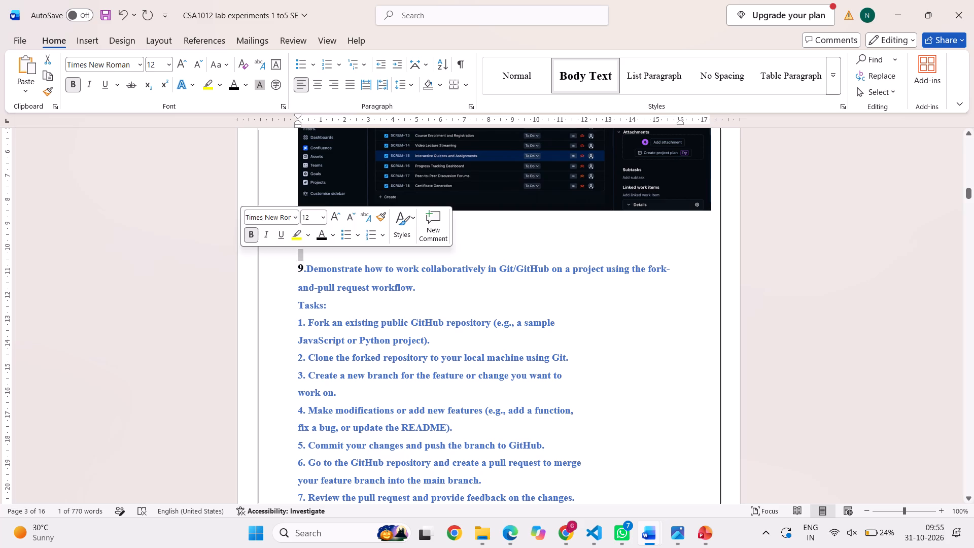
# Save a copy of the report in Downloads as "CSA1012 lab experiments 6 to 10 SE".
pyautogui.scroll(-1, 241, 256)
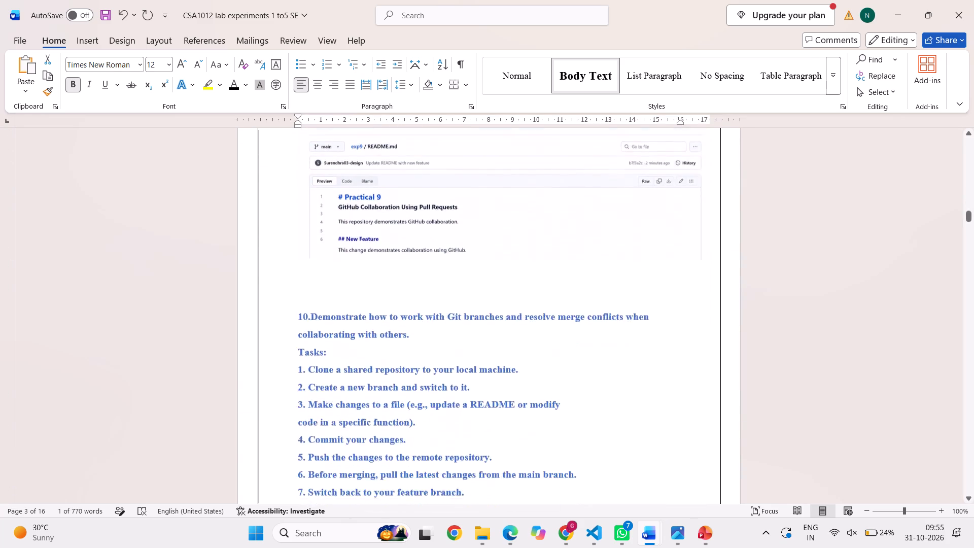
pyautogui.scroll(-1, 241, 256)
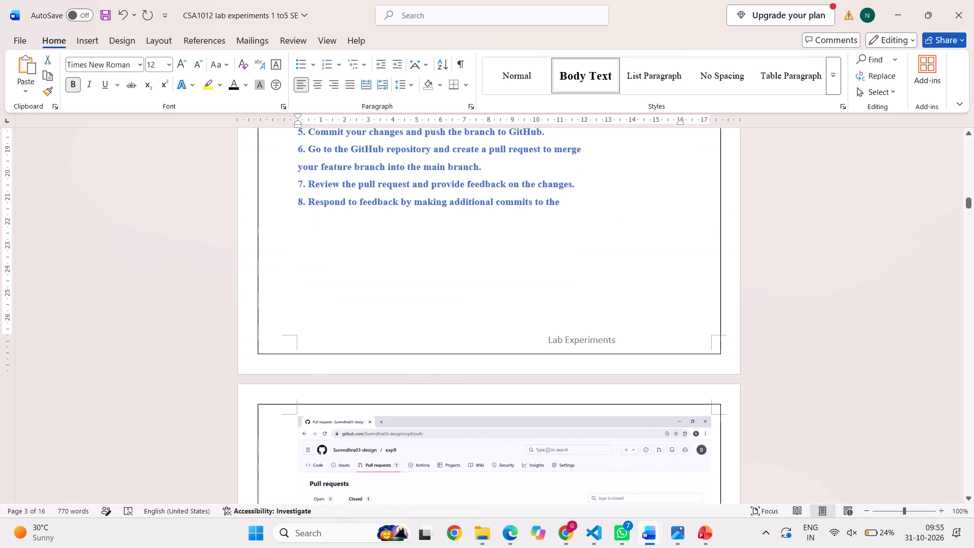
pyautogui.click(22, 41)
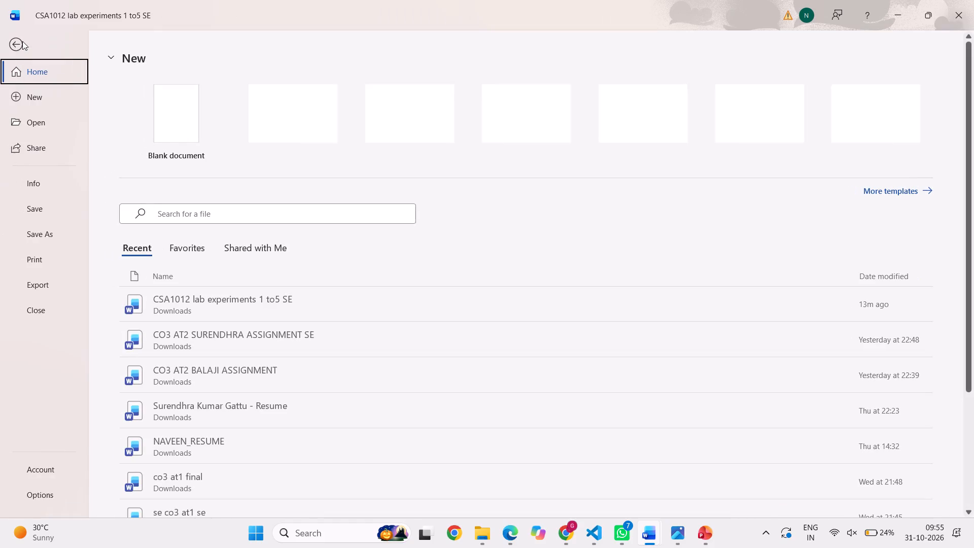
pyautogui.click(47, 232)
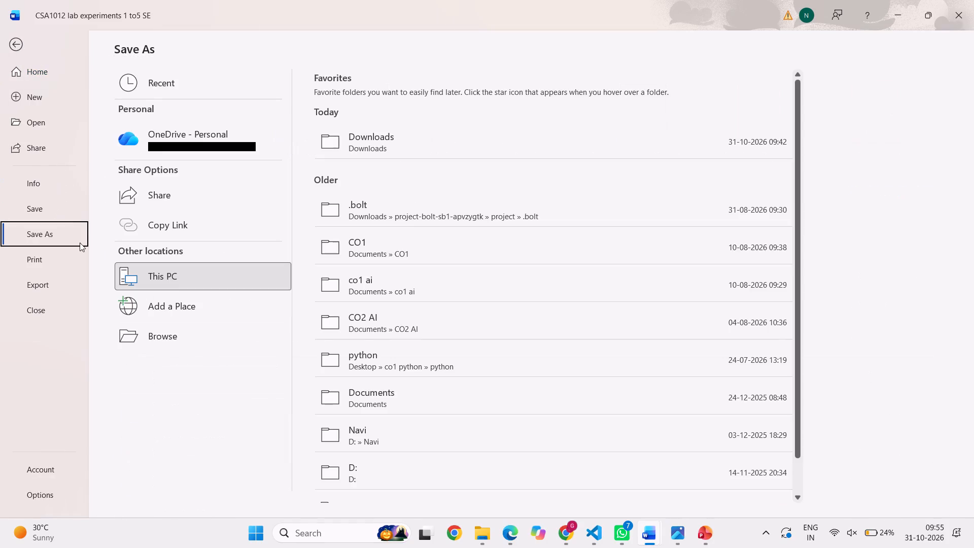
pyautogui.click(352, 155)
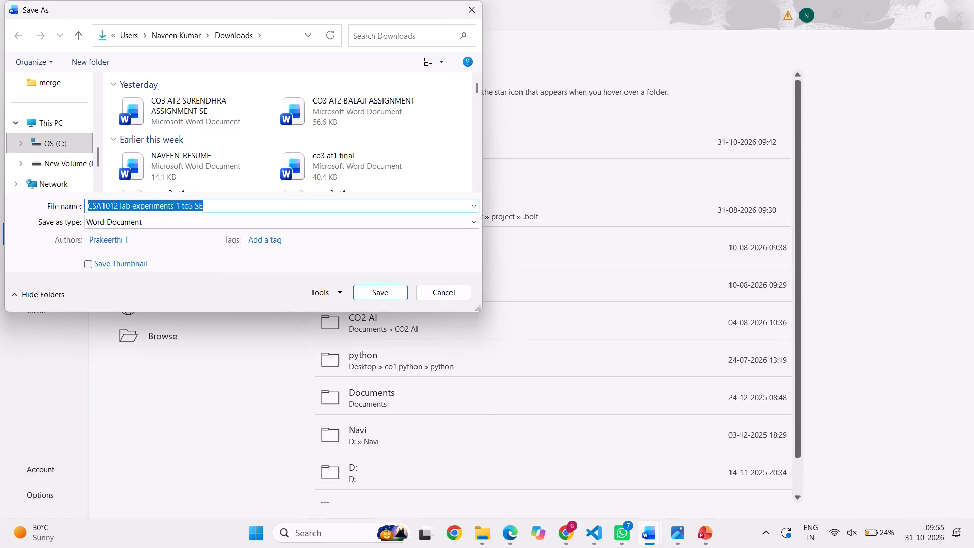
pyautogui.click(196, 204)
pyautogui.press('BackSpace')
pyautogui.press('BackSpace')
pyautogui.press('BackSpace')
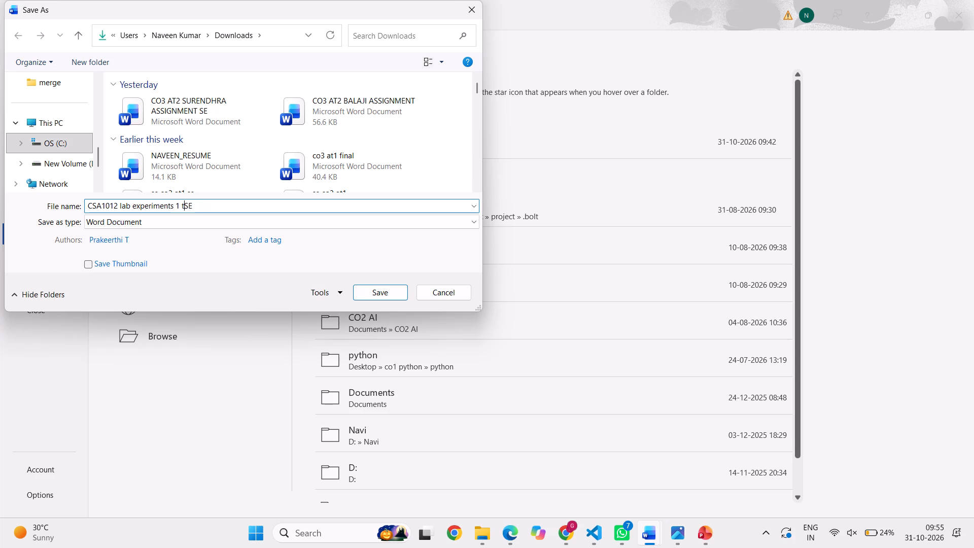
pyautogui.press('BackSpace')
pyautogui.press('BackSpace')
pyautogui.press('BackSpace')
pyautogui.write('6 ti')
pyautogui.press('BackSpace')
pyautogui.write('o 10')
pyautogui.press('space')
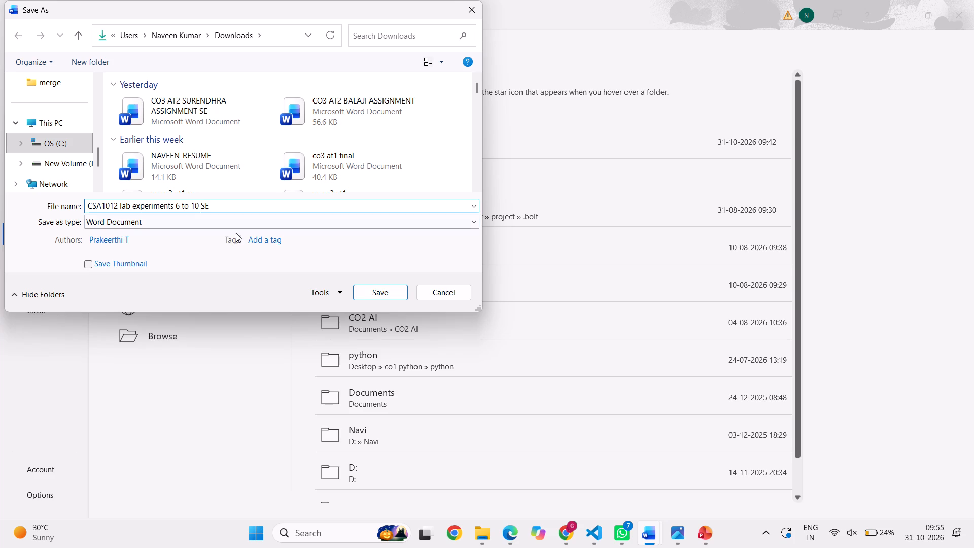
pyautogui.click(357, 289)
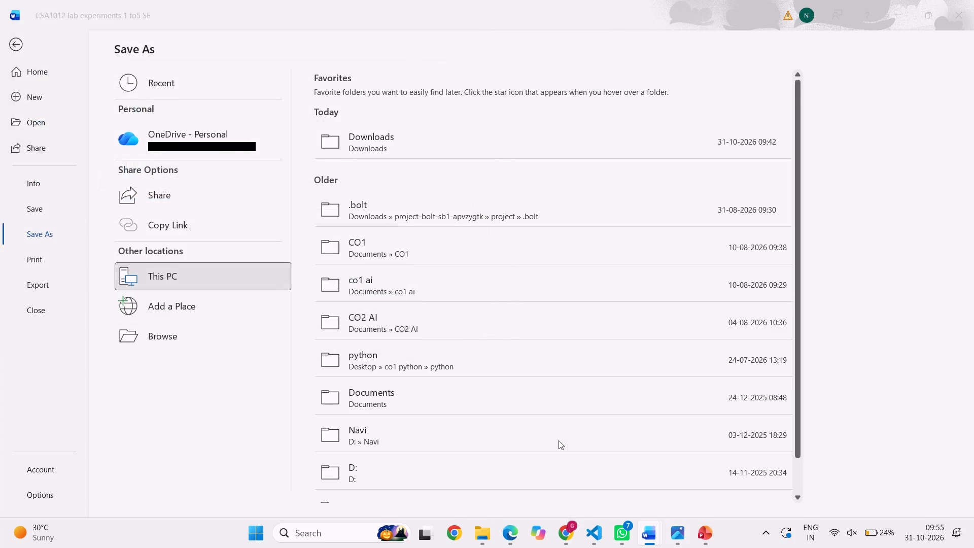
# Switch to Chrome, close the experiment list PDF and open the "CO 2 - Lab Excercise 6 - 10 Submission" assignment in the CSA1012 class.
pyautogui.click(571, 531)
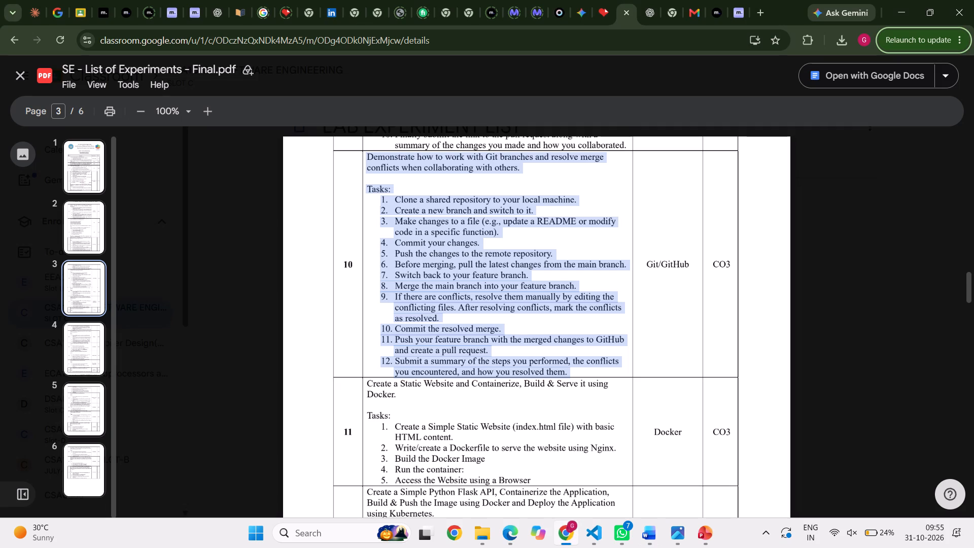
pyautogui.click(17, 64)
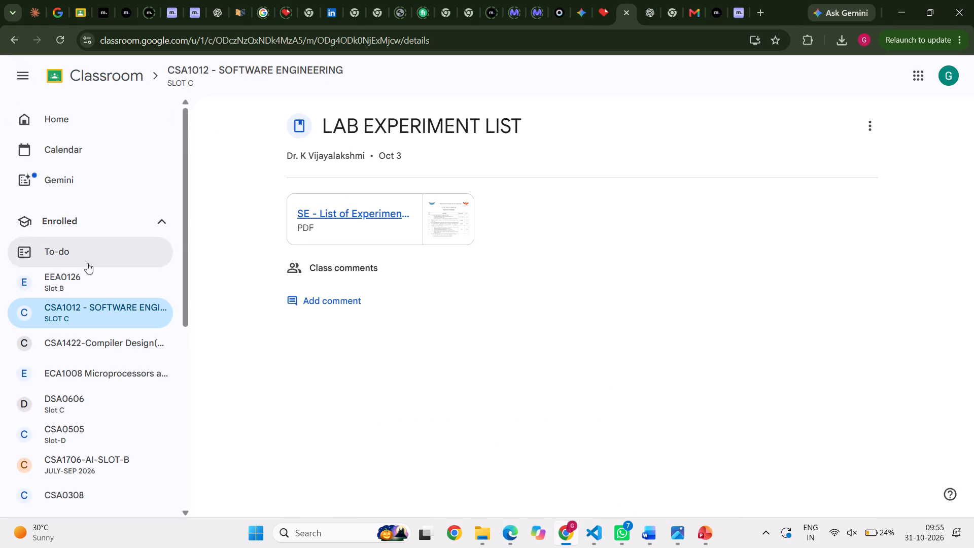
pyautogui.click(99, 314)
pyautogui.scroll(4, 481, 293)
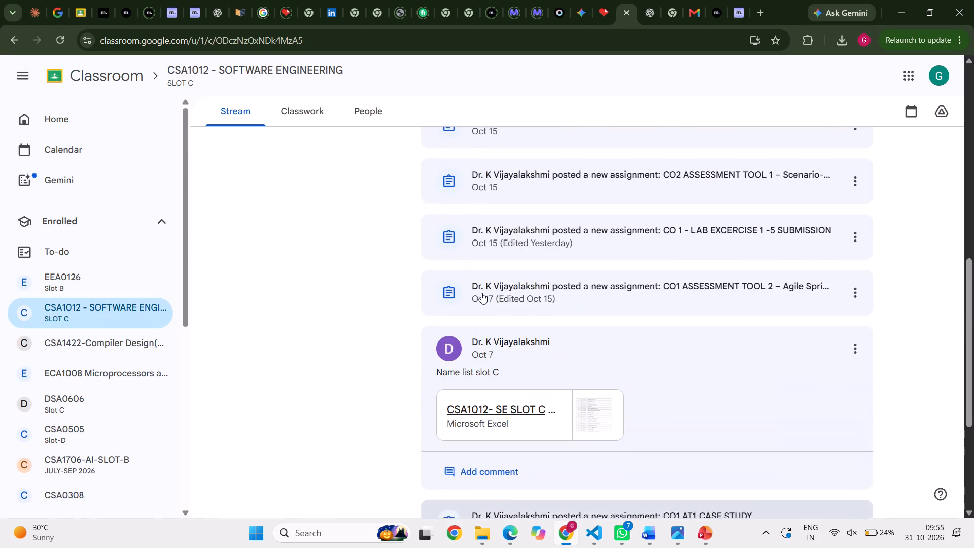
pyautogui.scroll(4, 587, 262)
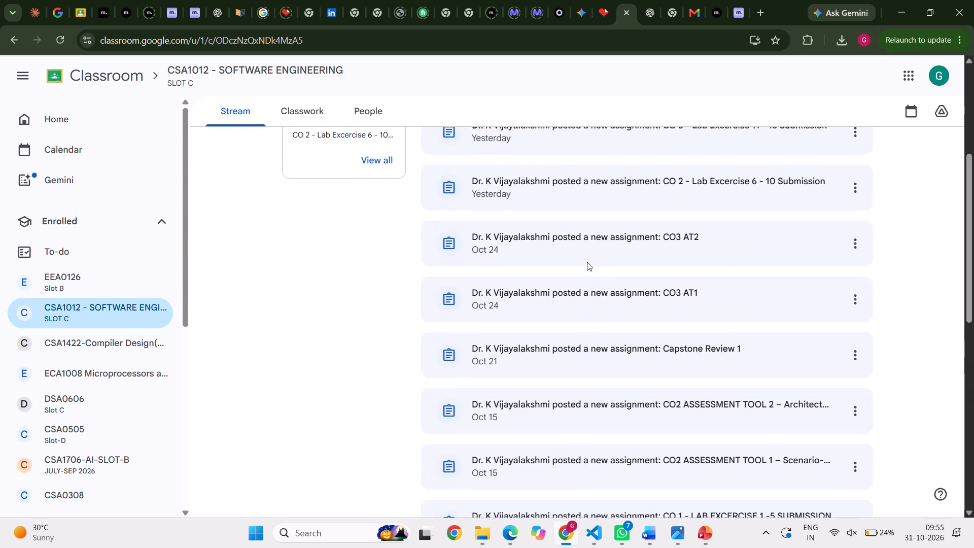
pyautogui.scroll(4, 587, 262)
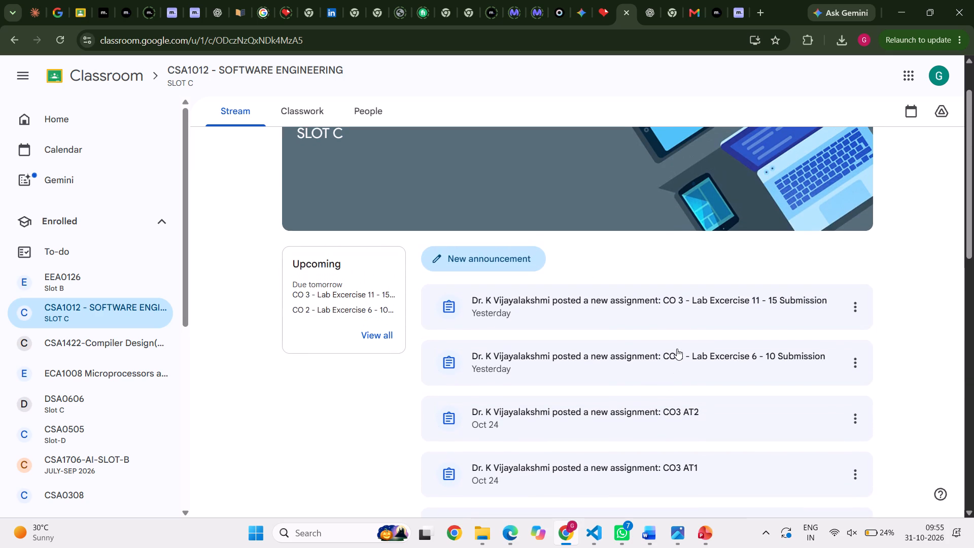
pyautogui.doubleClick(677, 349)
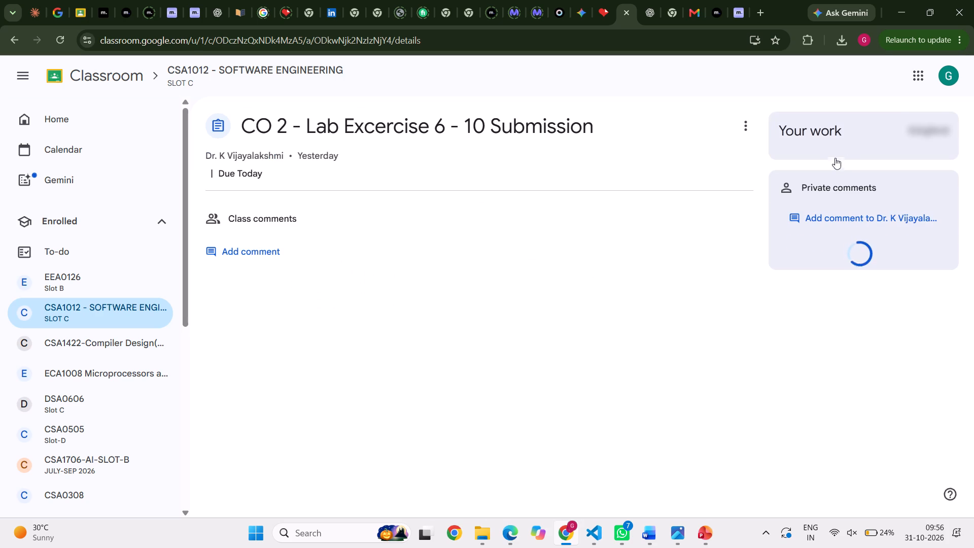
# Upload the Word file "CSA1012 lab experiments 6 to 10 SE" from Downloads to the assignment's work.
pyautogui.click(831, 162)
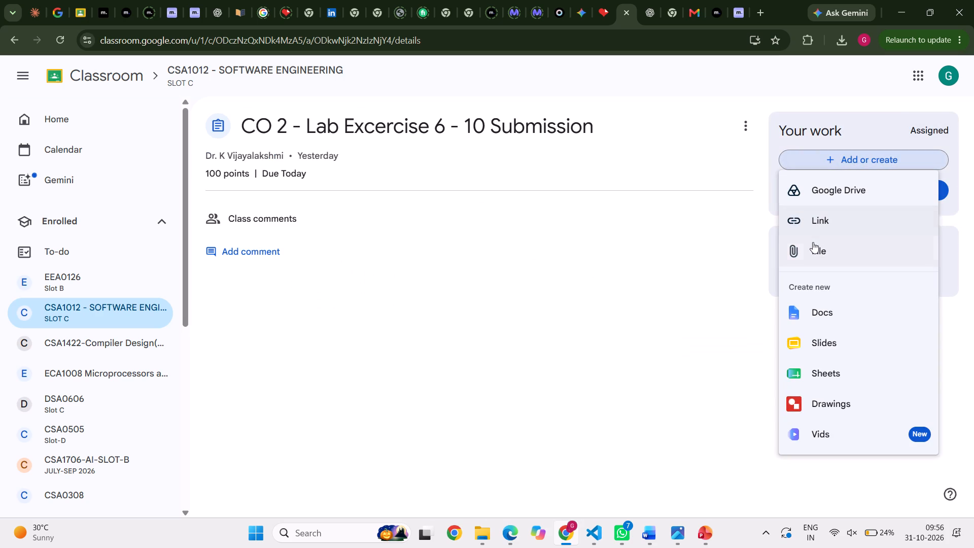
pyautogui.click(826, 253)
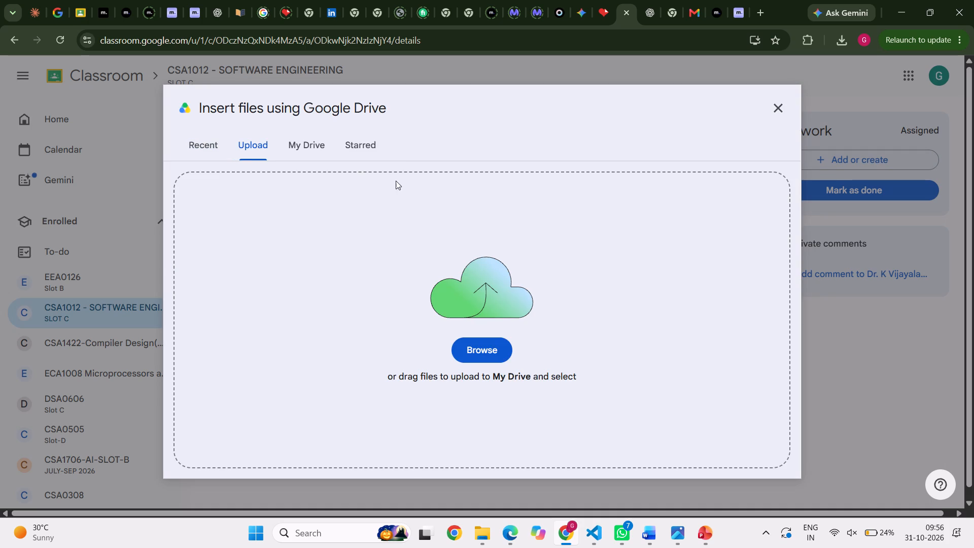
pyautogui.click(479, 344)
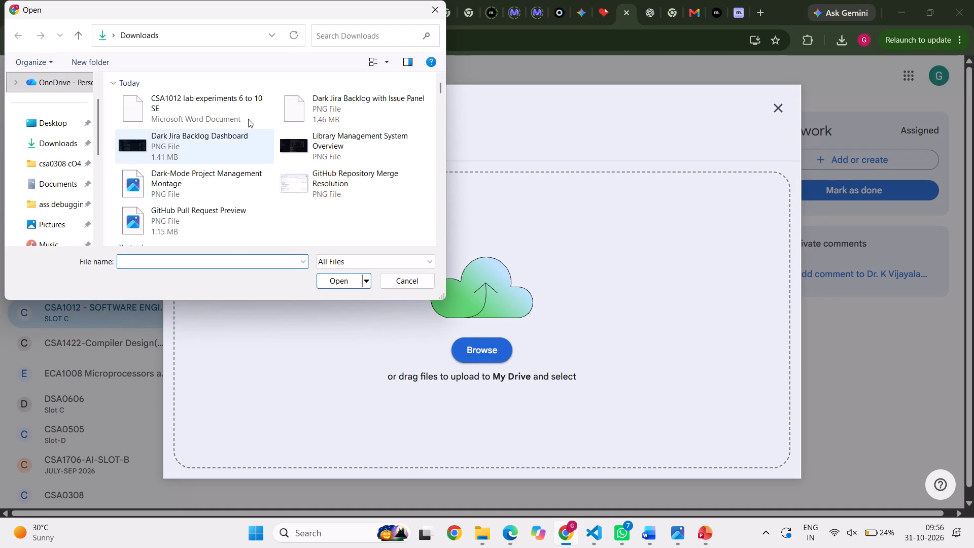
pyautogui.doubleClick(218, 94)
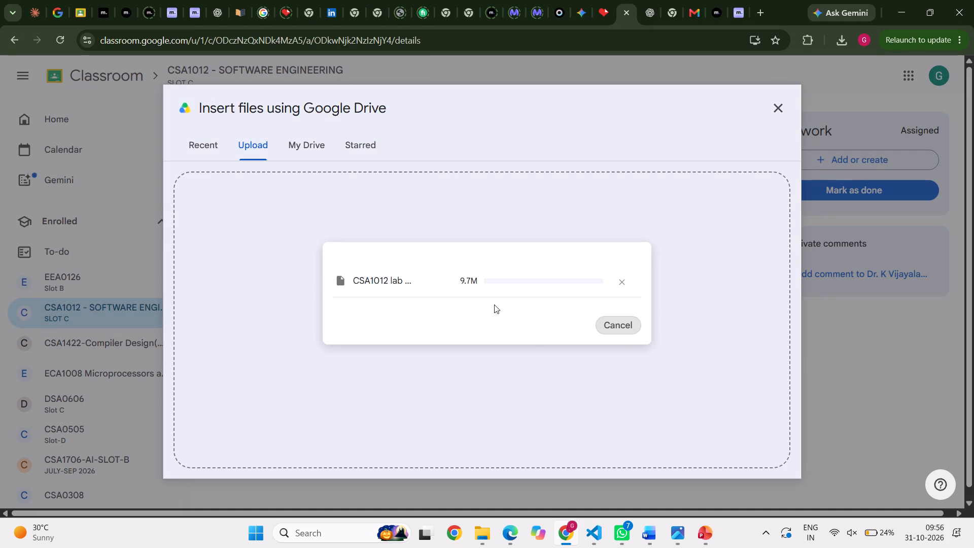
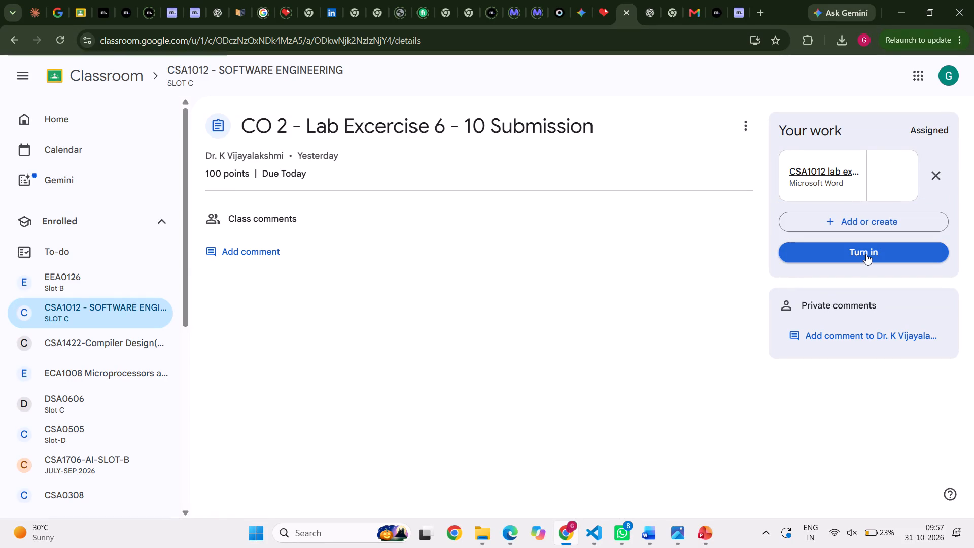
# Turn in the "CO 2 - Lab Excercise 6 - 10 Submission" assignment with the attached Word file.
pyautogui.click(866, 254)
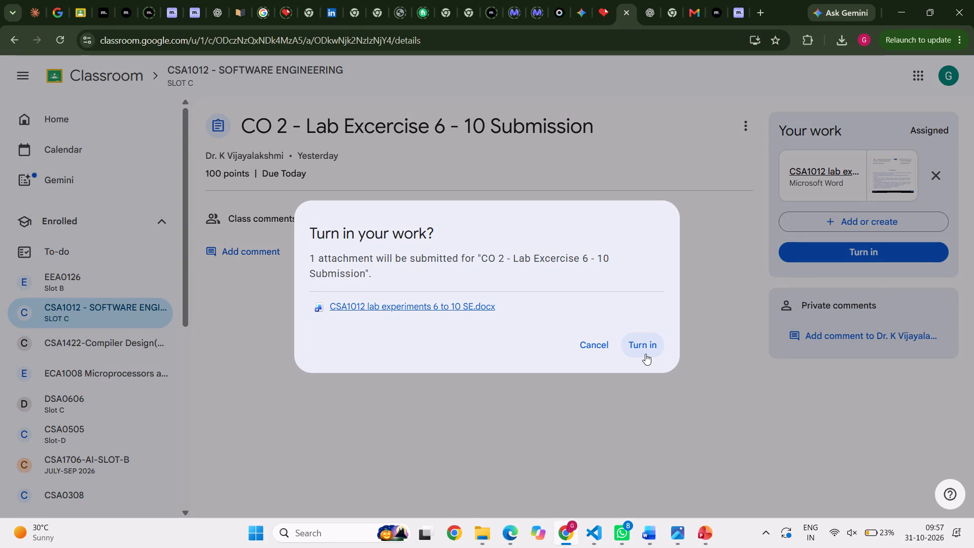
pyautogui.click(645, 352)
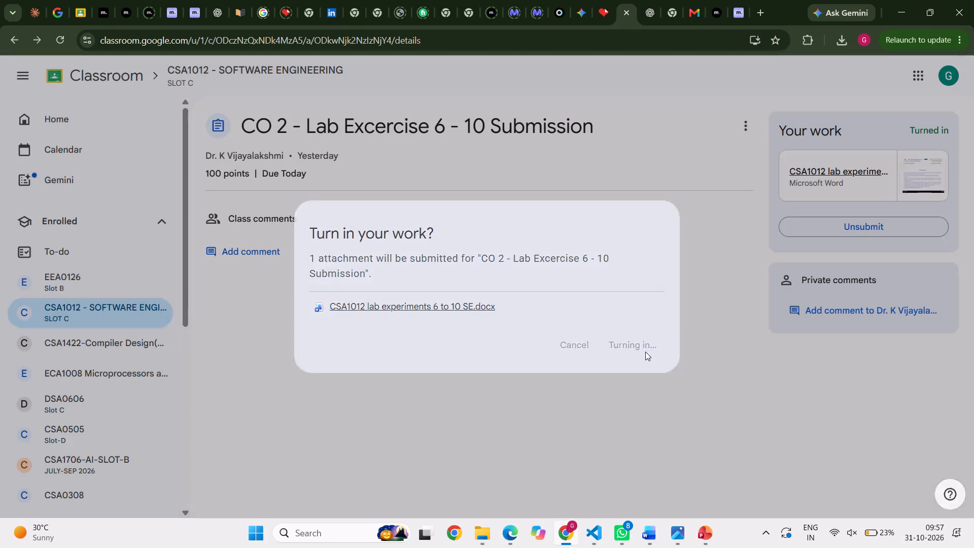